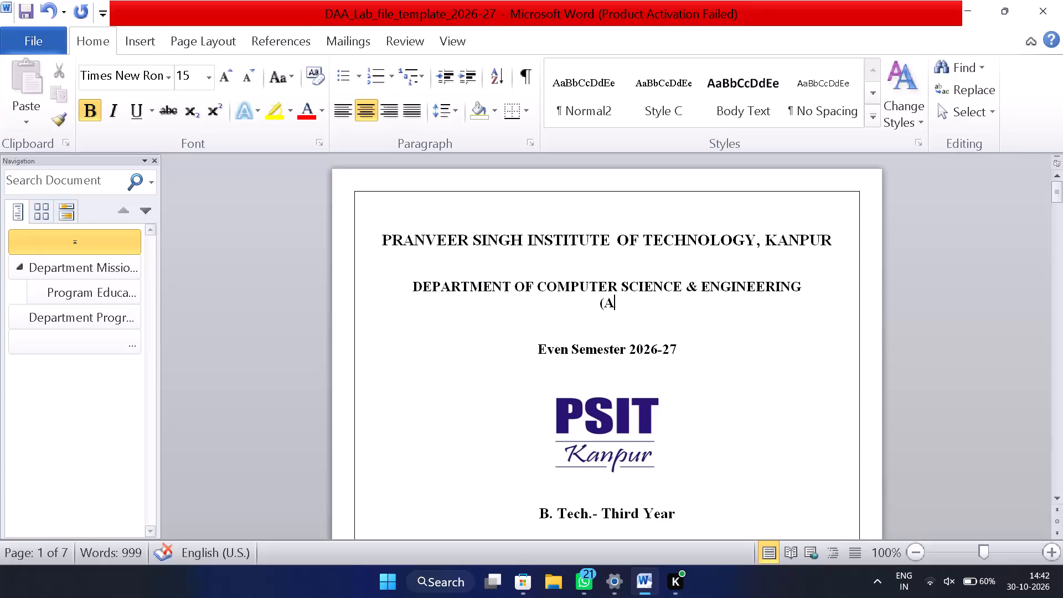
Complete the bracketed line under the department name on the cover page as "(ARTIFICIAL INTELLEGENCE AND MACHINE LEARNING)".
text(RTI)
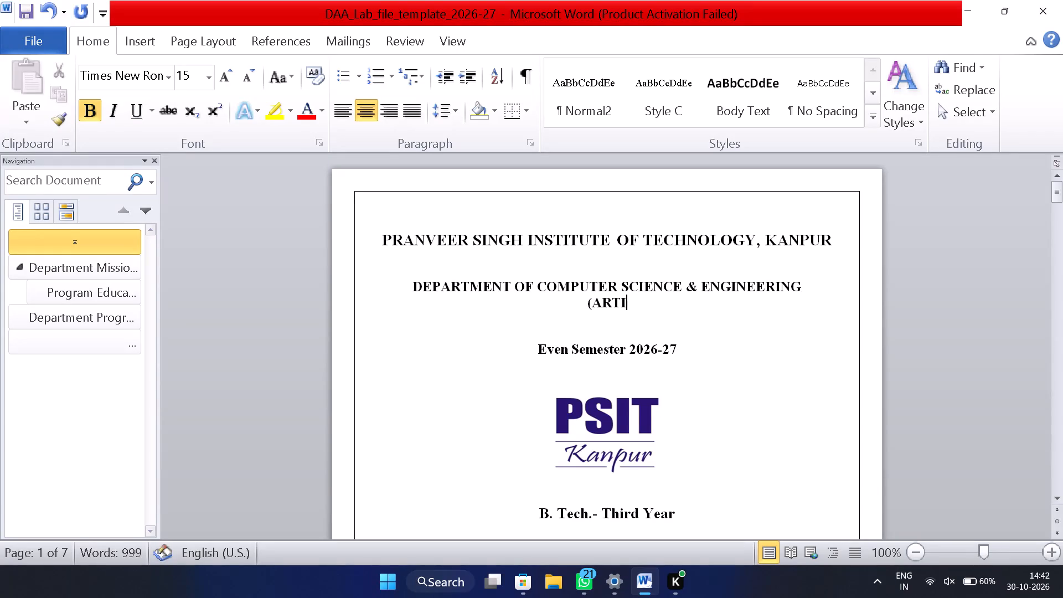
text(FIC)
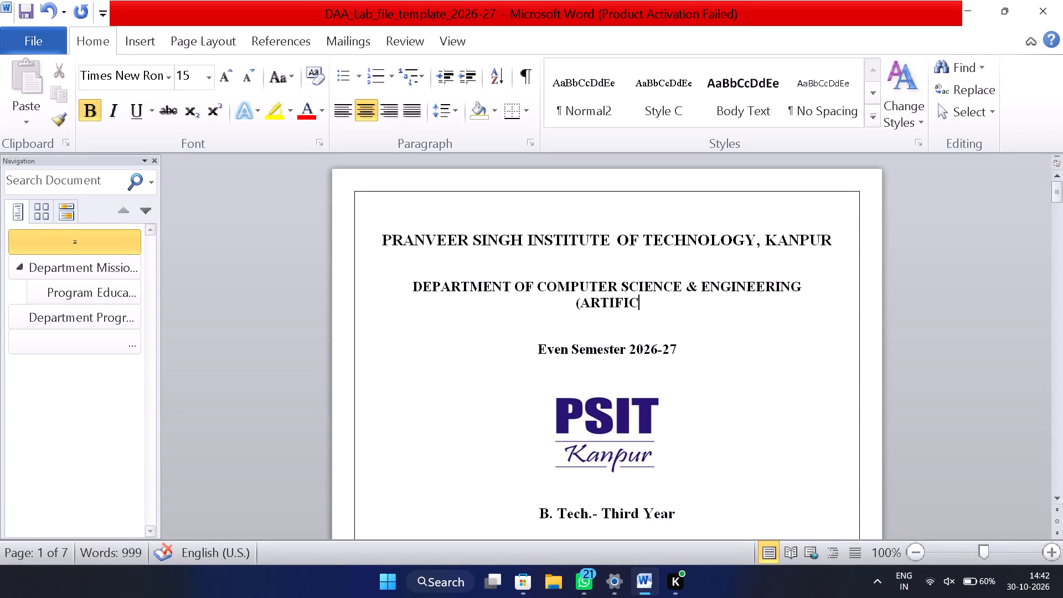
text(IE)
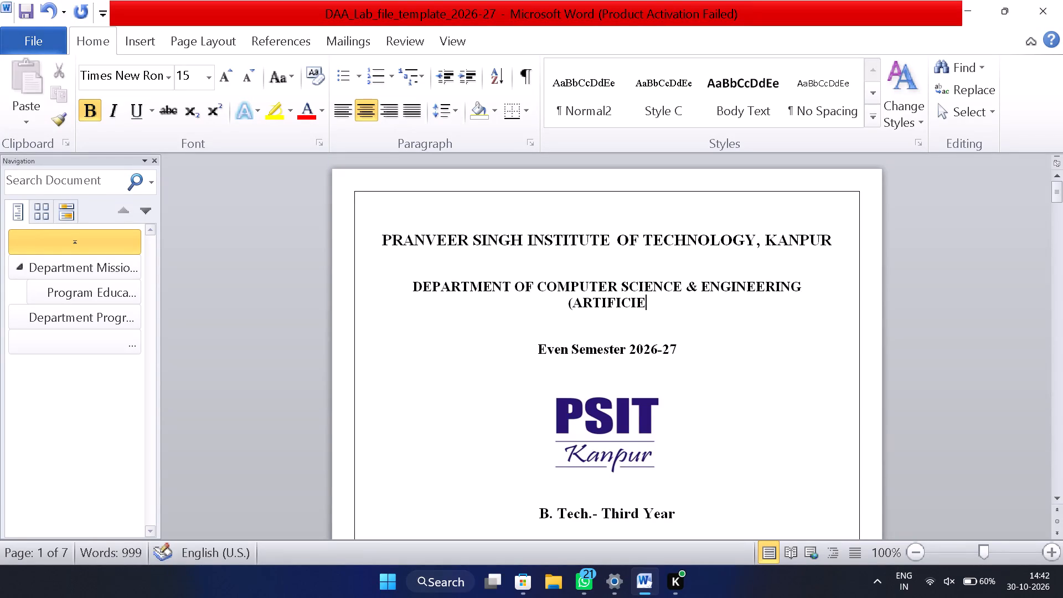
key(BackSpace)
text(AL)
key(space)
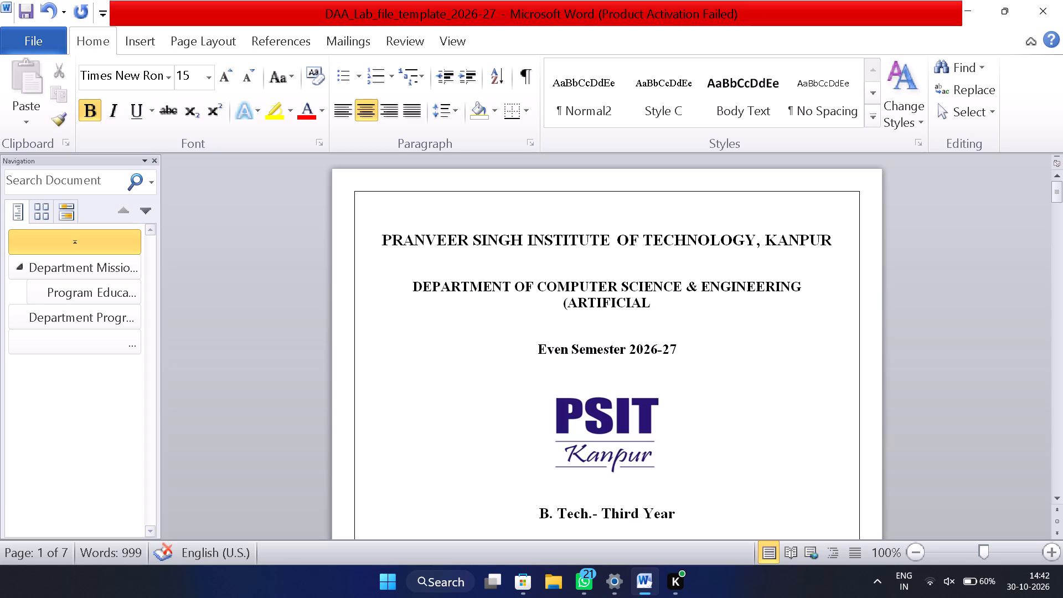
text(INTELLEGENCE)
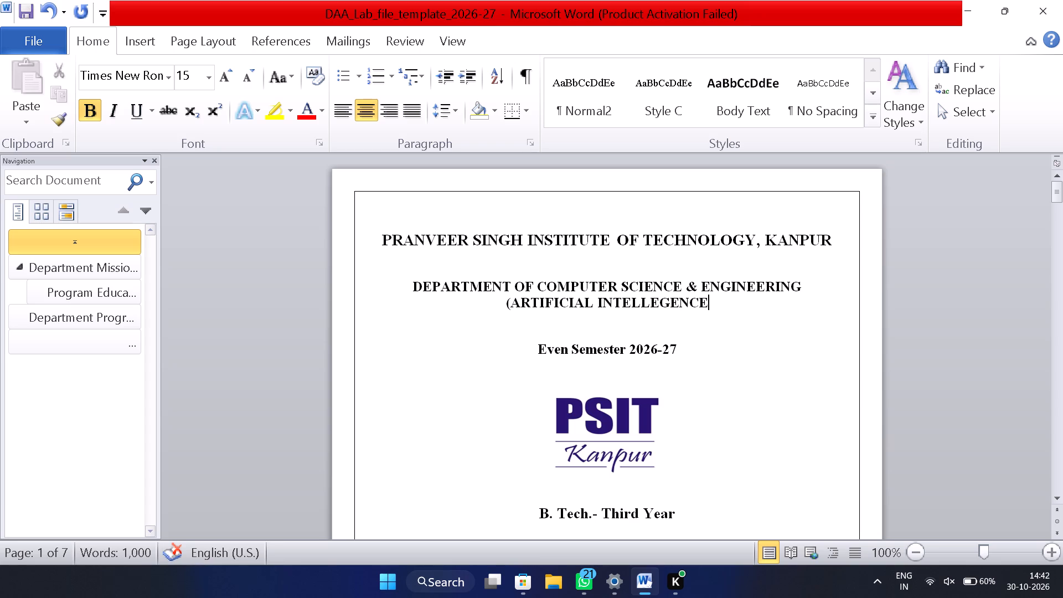
key(space)
text(&)
key(space)
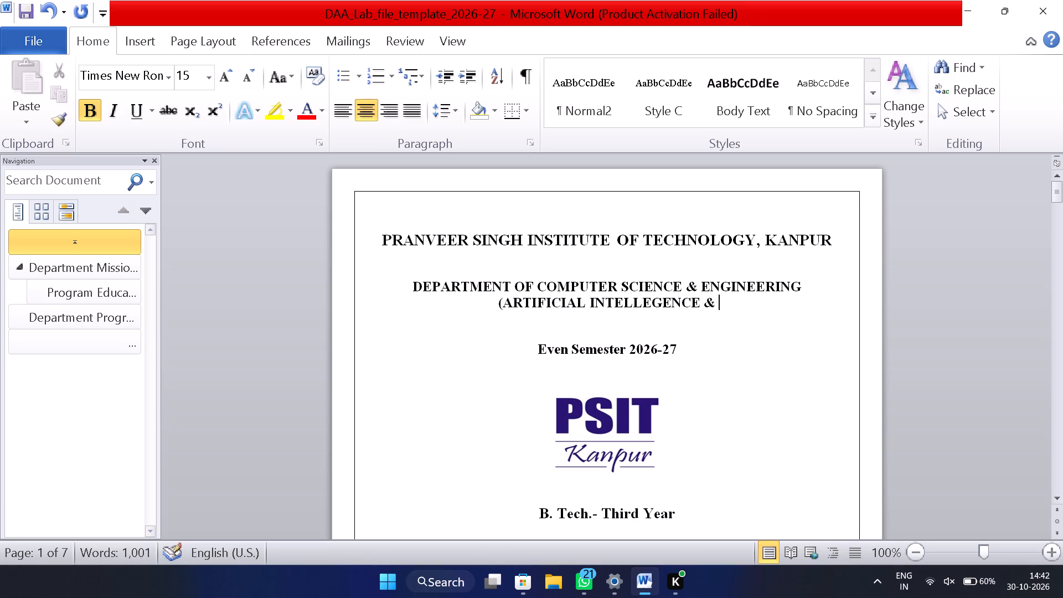
key(BackSpace)
key(BackSpace)
text(ANS)
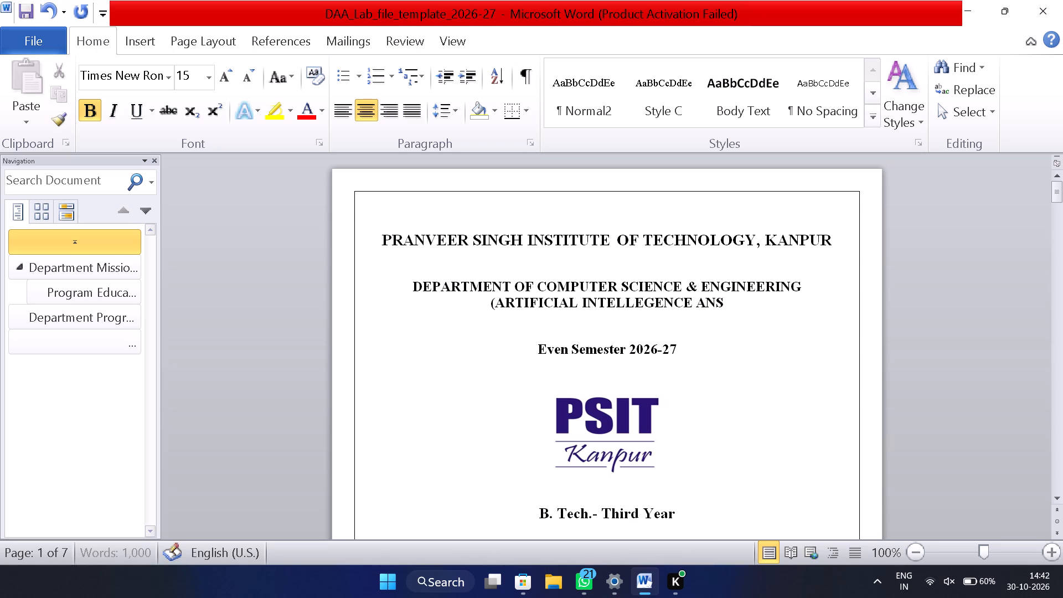
key(BackSpace)
text(D)
key(space)
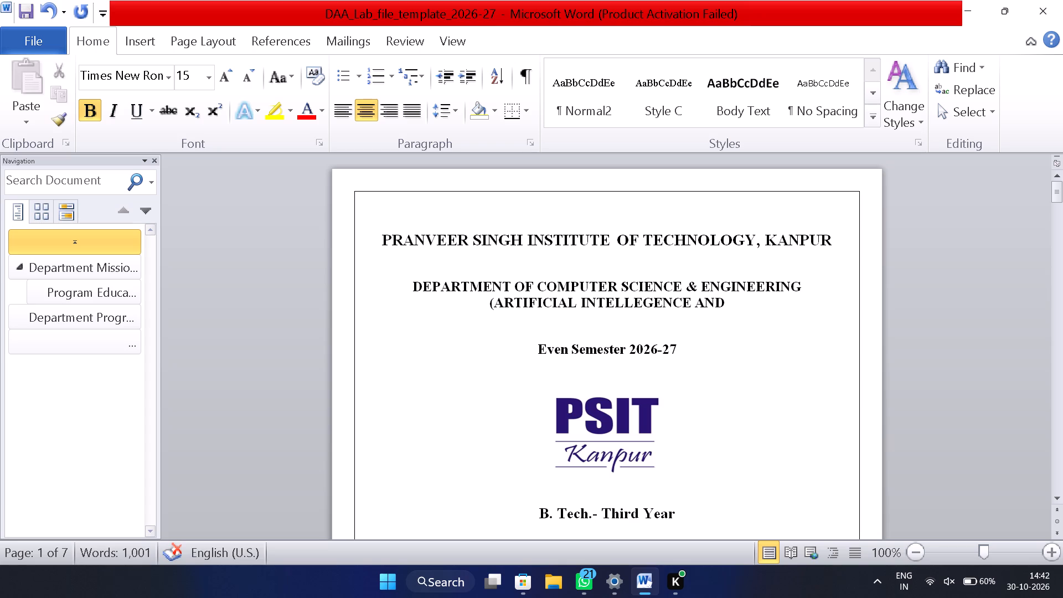
text(MACHINE)
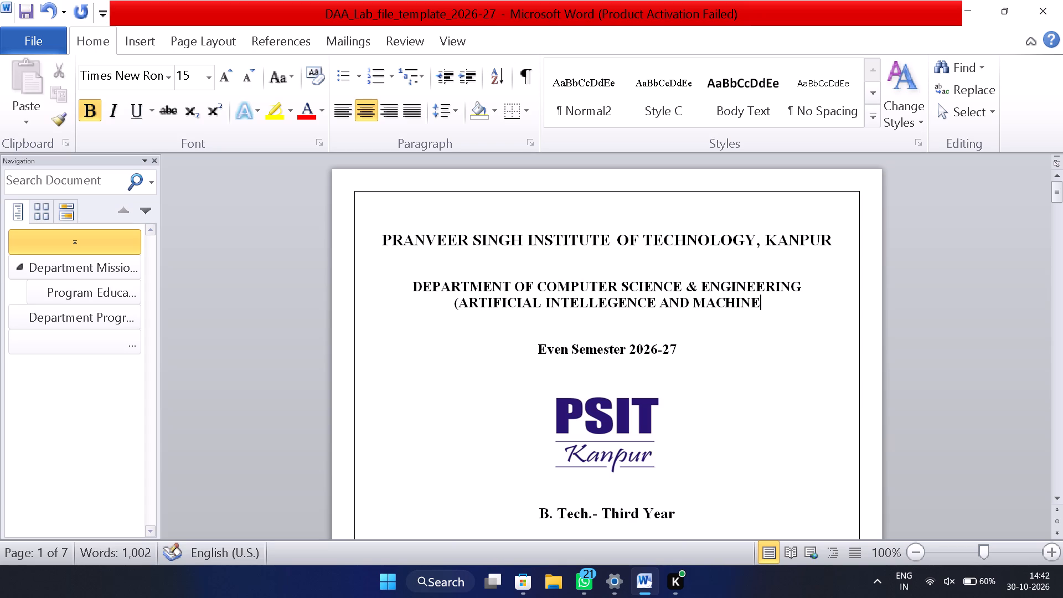
key(space)
text(LEARNIN)
key(g)
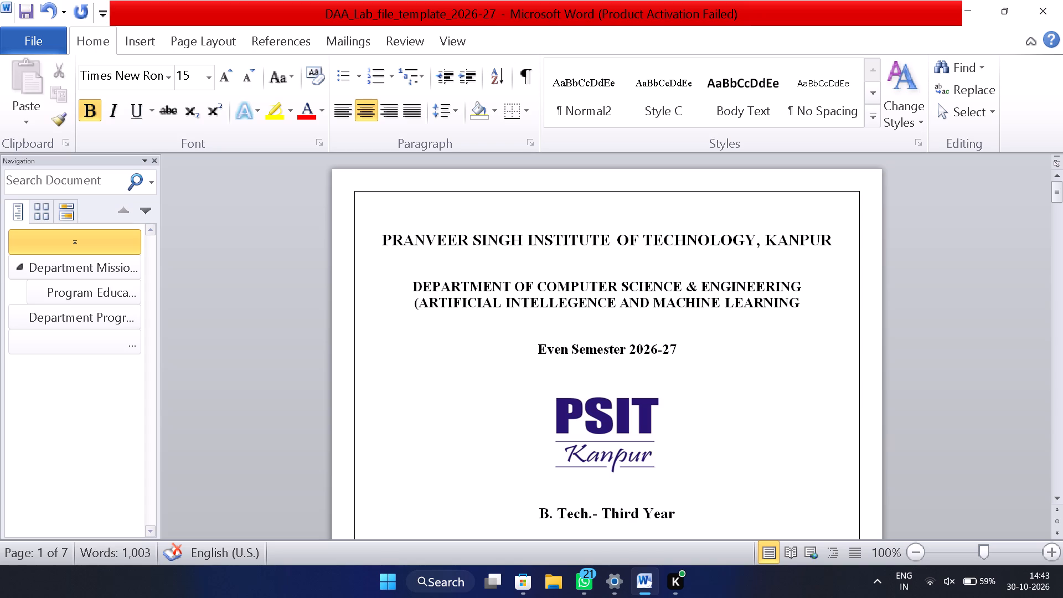
key(shift+parenright)
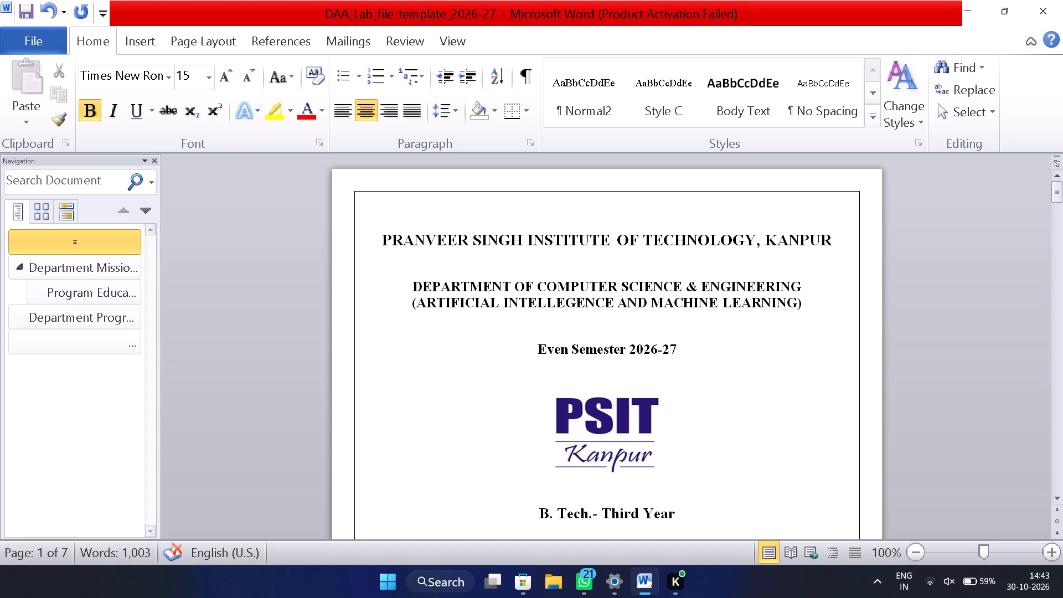
Change "Even" to "Odd" in the semester line above the college logo.
scroll(622, 337, down, 1)
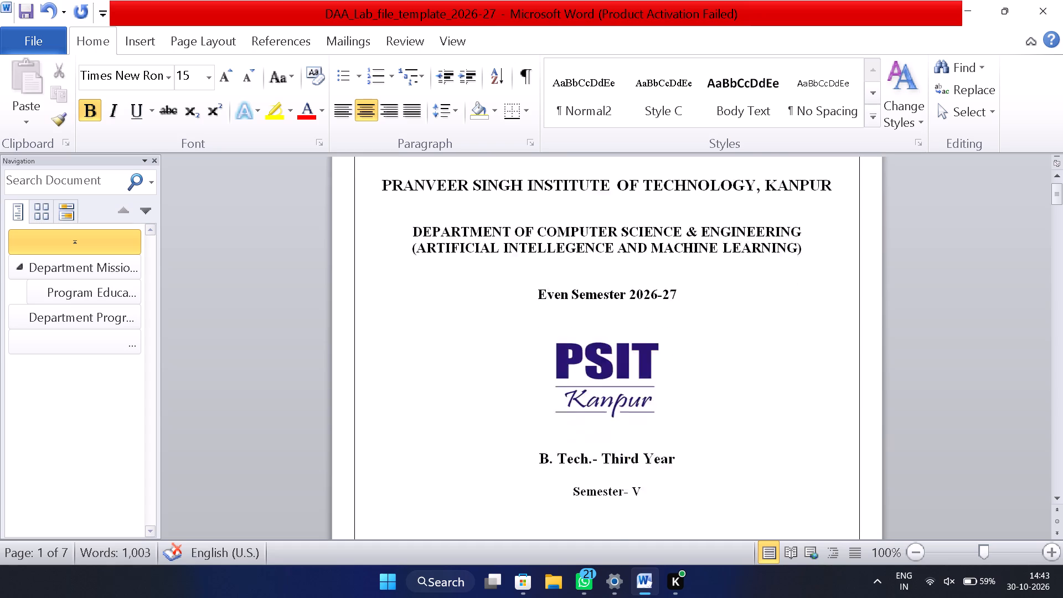
scroll(622, 337, down, 1)
scroll(592, 327, up, 1)
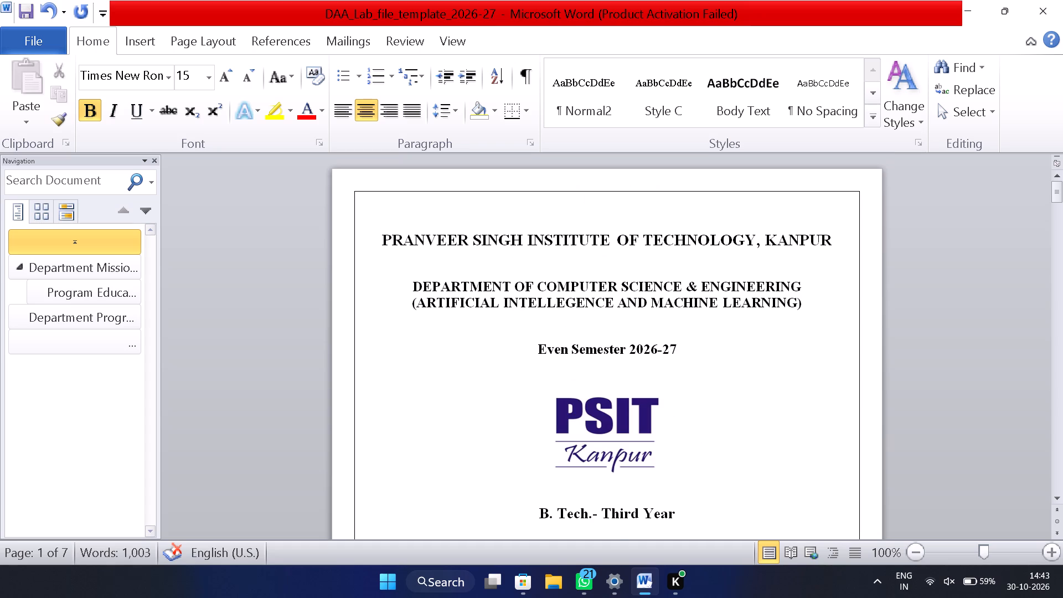
click(568, 352)
key(BackSpace)
key(BackSpace)
key(BackSpace)
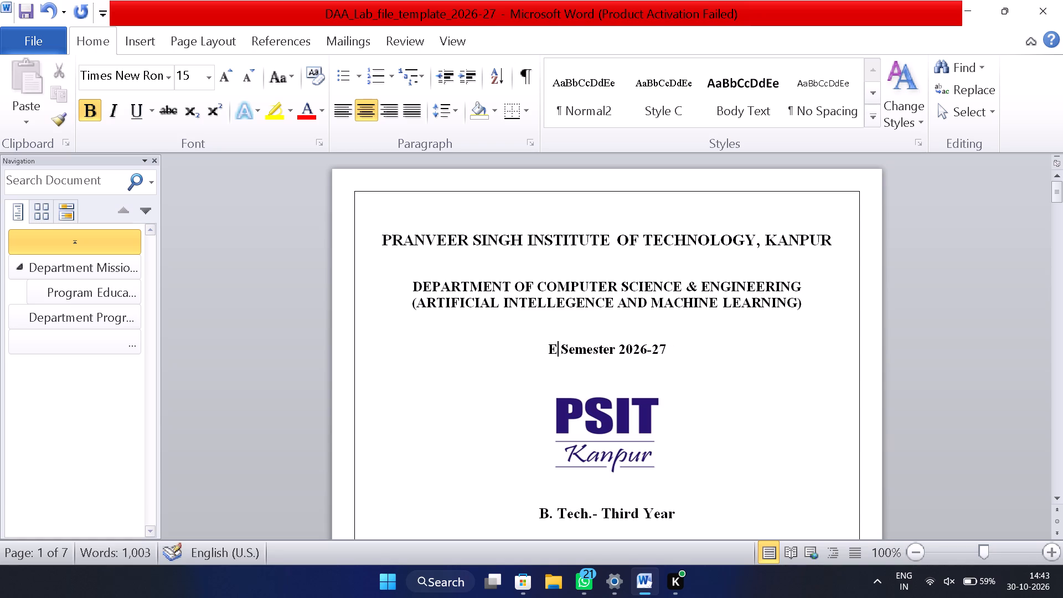
key(BackSpace)
key(o)
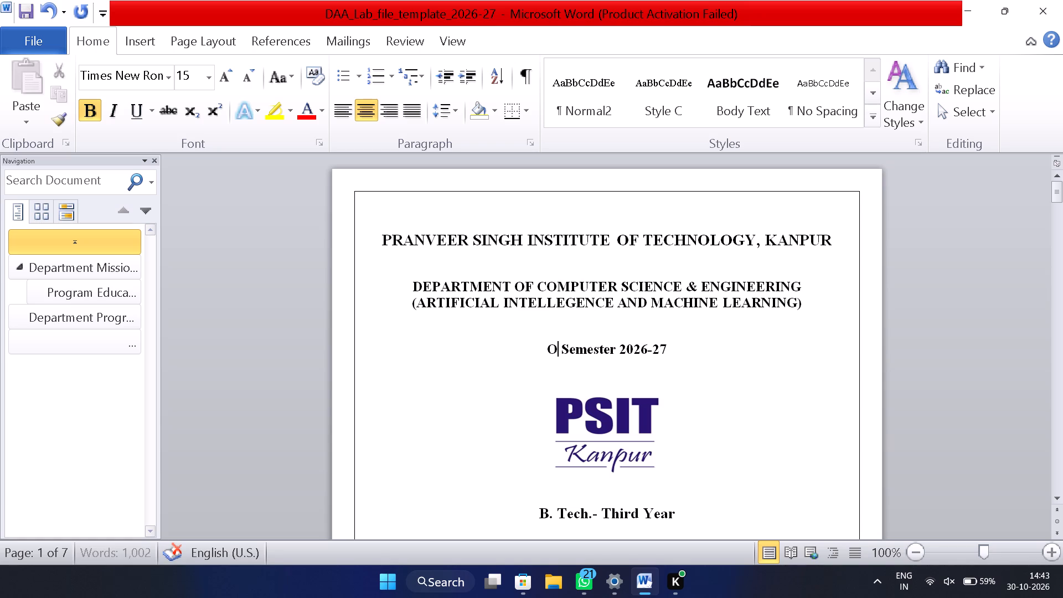
text(dd)
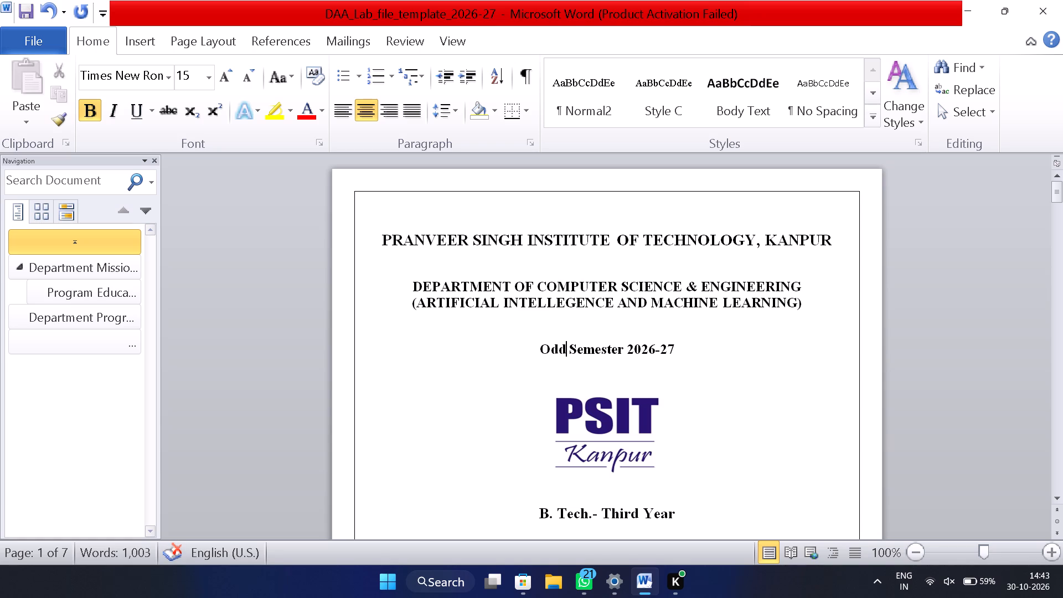
Review the rest of the cover page, including the course title, subject code and submission details.
scroll(615, 384, down, 1)
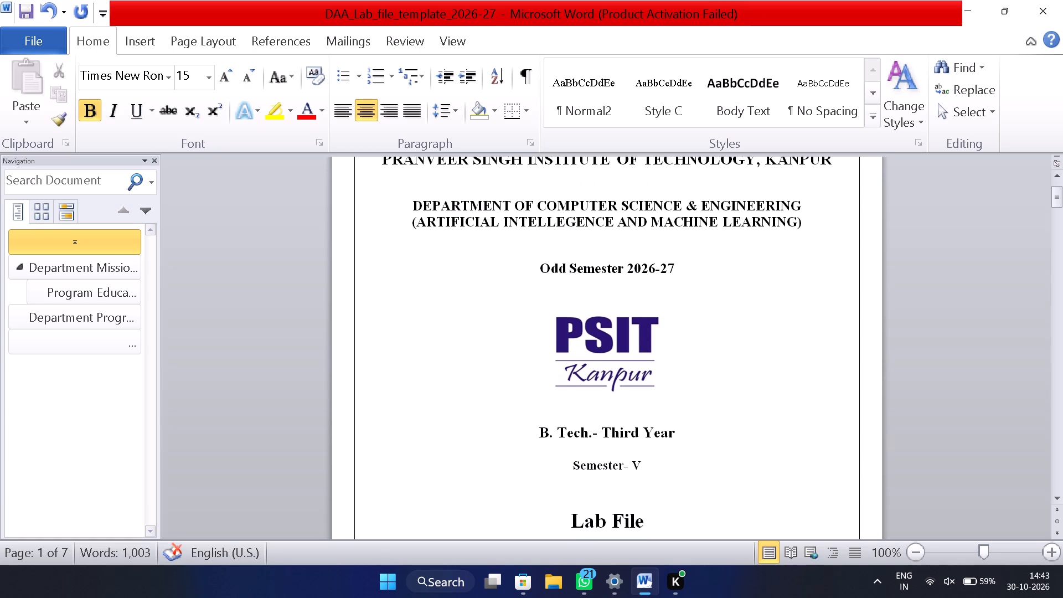
scroll(615, 384, down, 3)
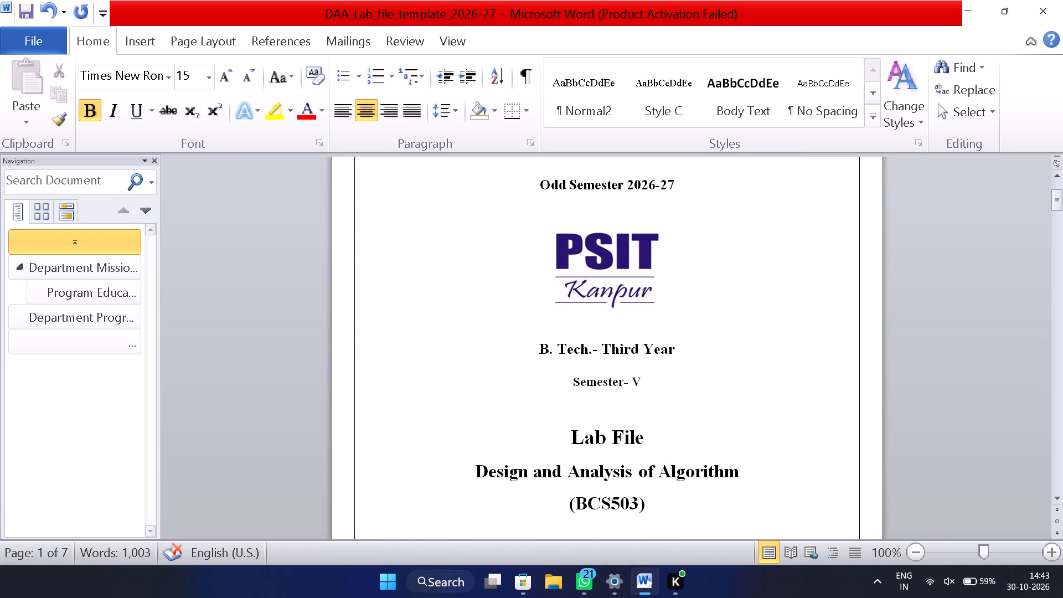
scroll(615, 384, down, 1)
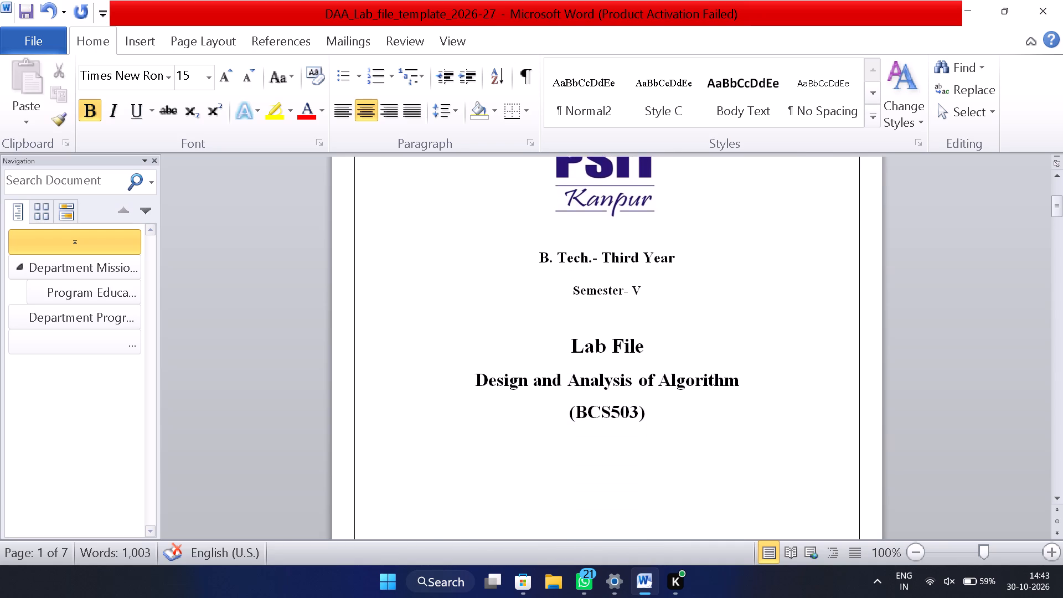
scroll(615, 384, down, 1)
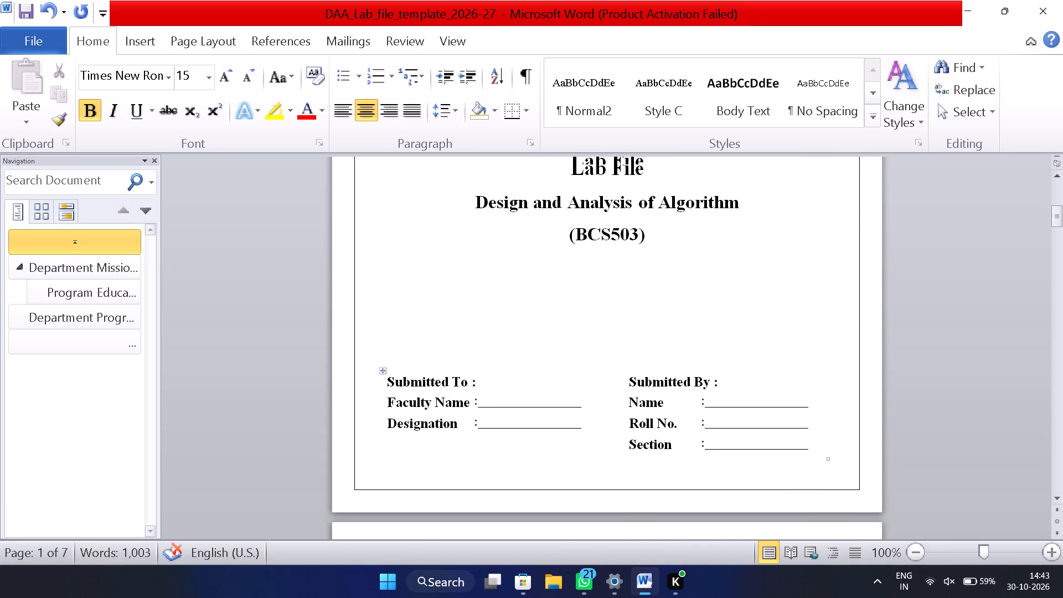
scroll(615, 384, down, 2)
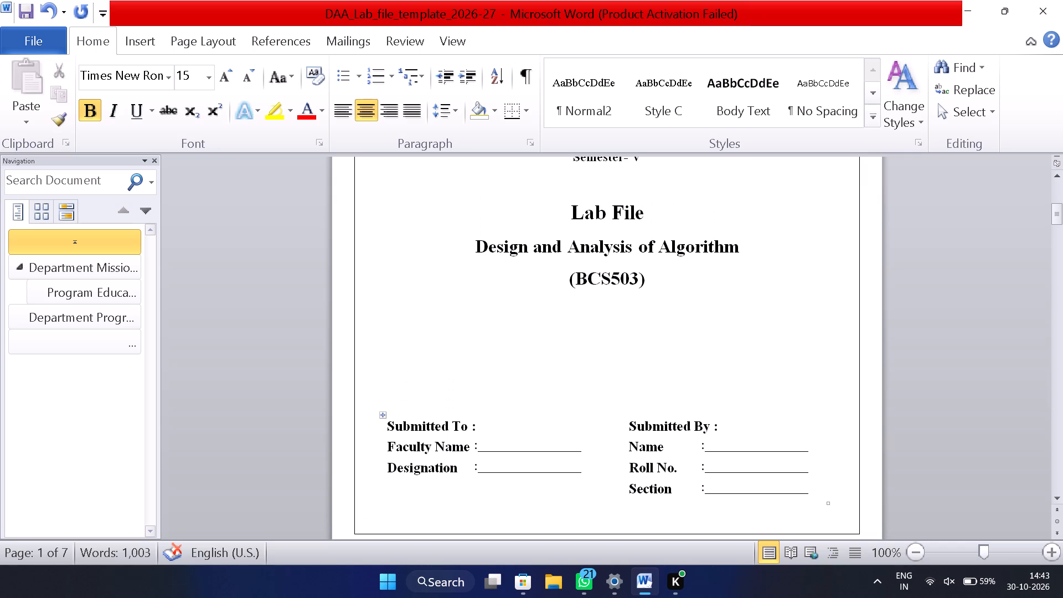
scroll(615, 384, down, 2)
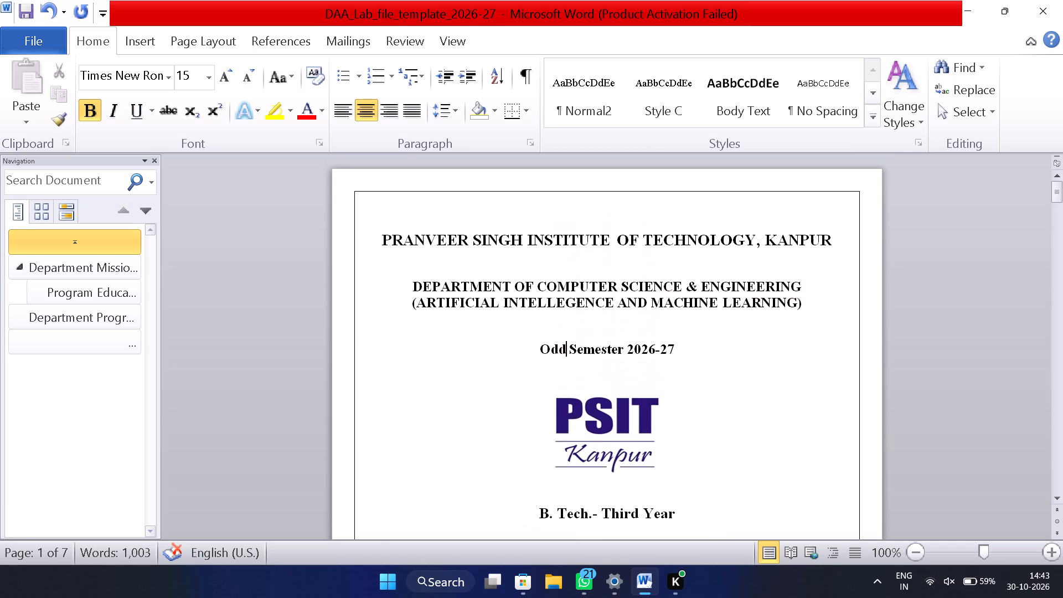
Start the Lab Experiment entry for serial number 1 in the INDEX table with "a.".
scroll(615, 384, down, 2)
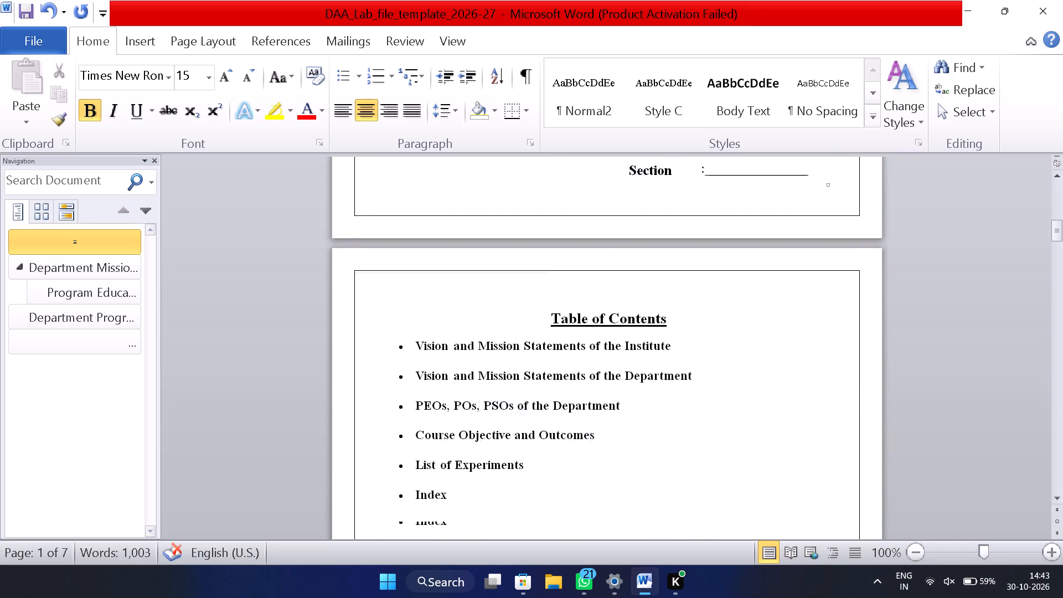
scroll(615, 384, down, 2)
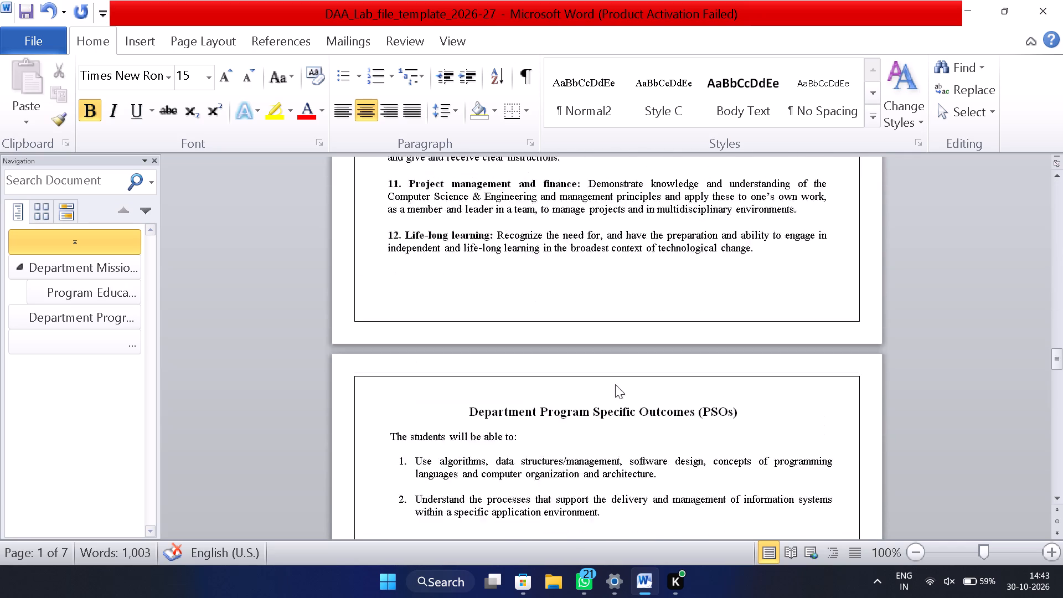
scroll(615, 384, down, 2)
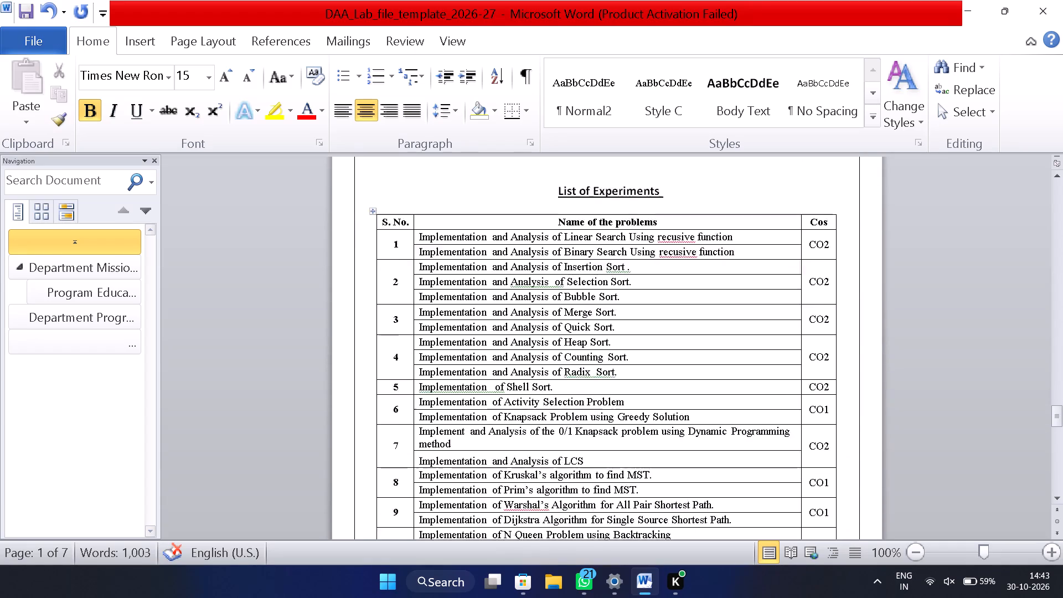
scroll(615, 384, down, 2)
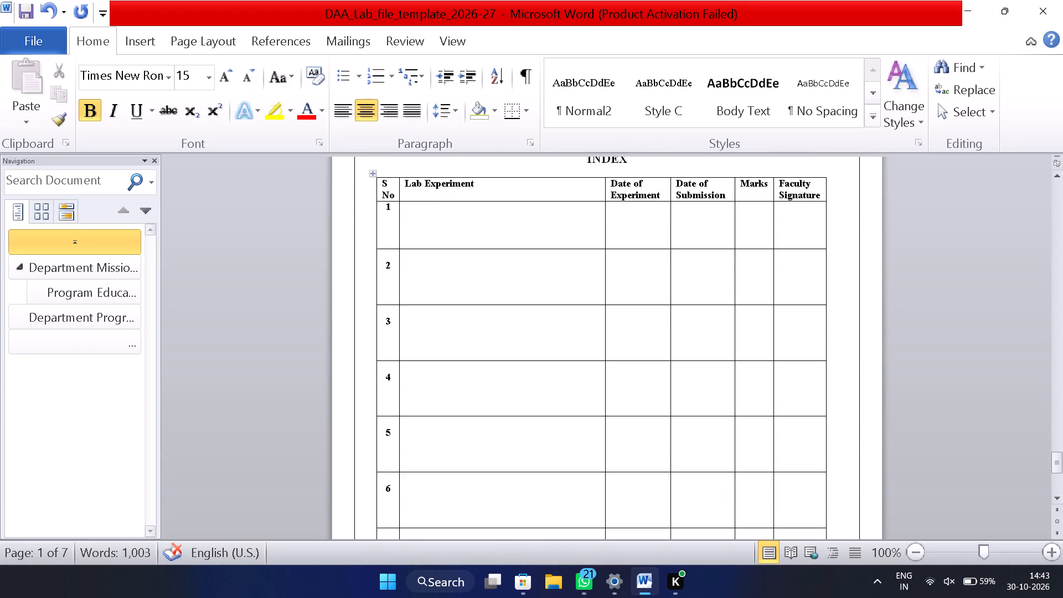
scroll(615, 384, down, 1)
click(511, 306)
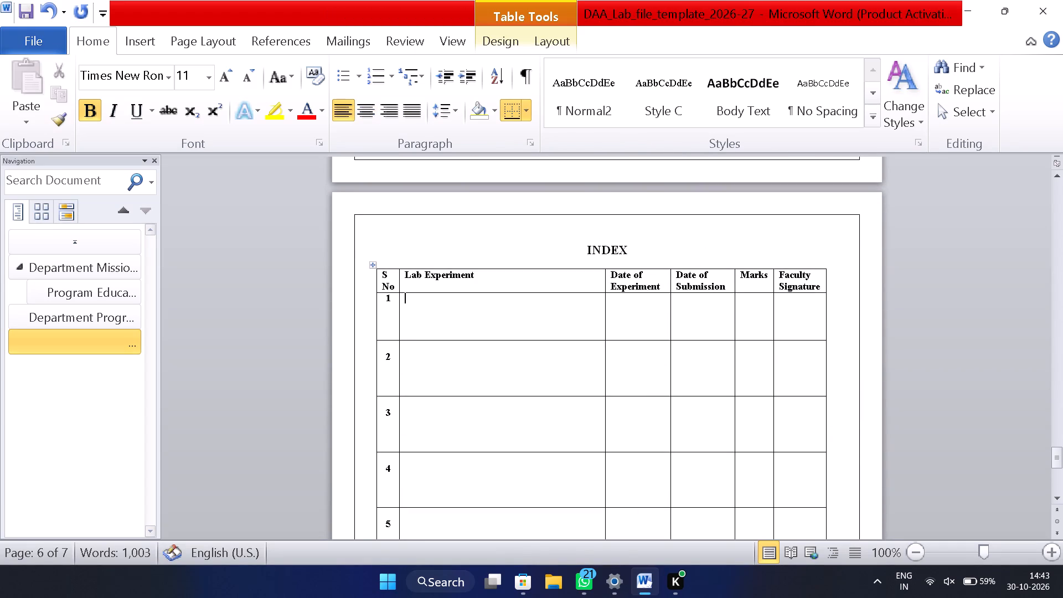
key(a)
key(period)
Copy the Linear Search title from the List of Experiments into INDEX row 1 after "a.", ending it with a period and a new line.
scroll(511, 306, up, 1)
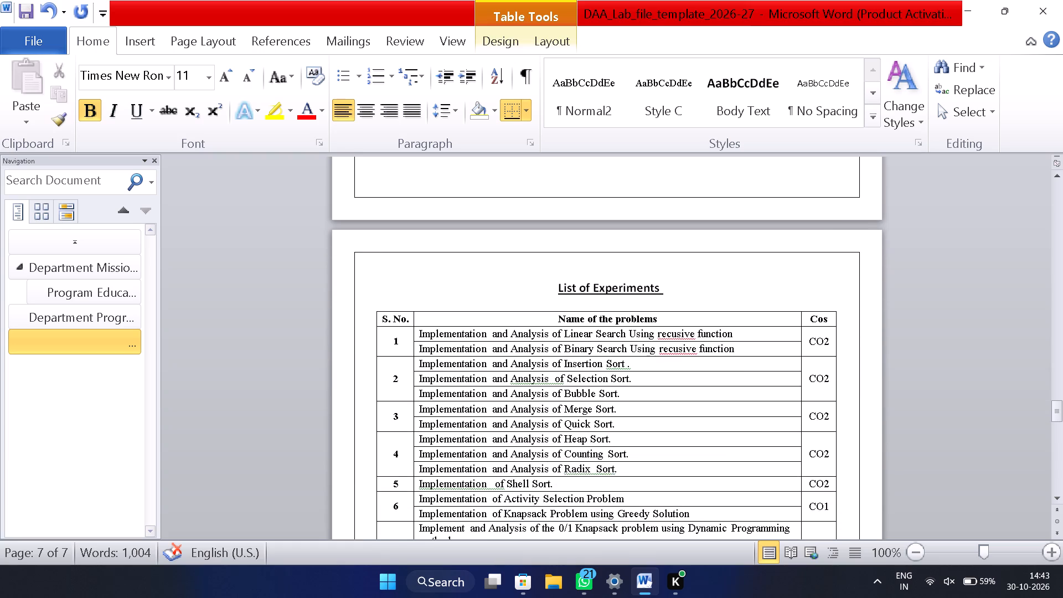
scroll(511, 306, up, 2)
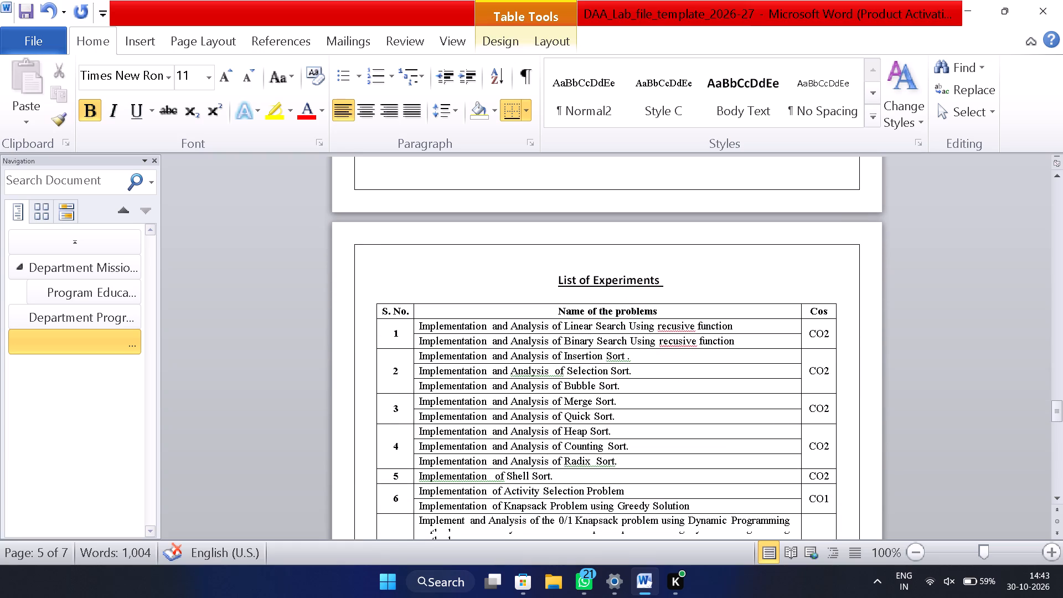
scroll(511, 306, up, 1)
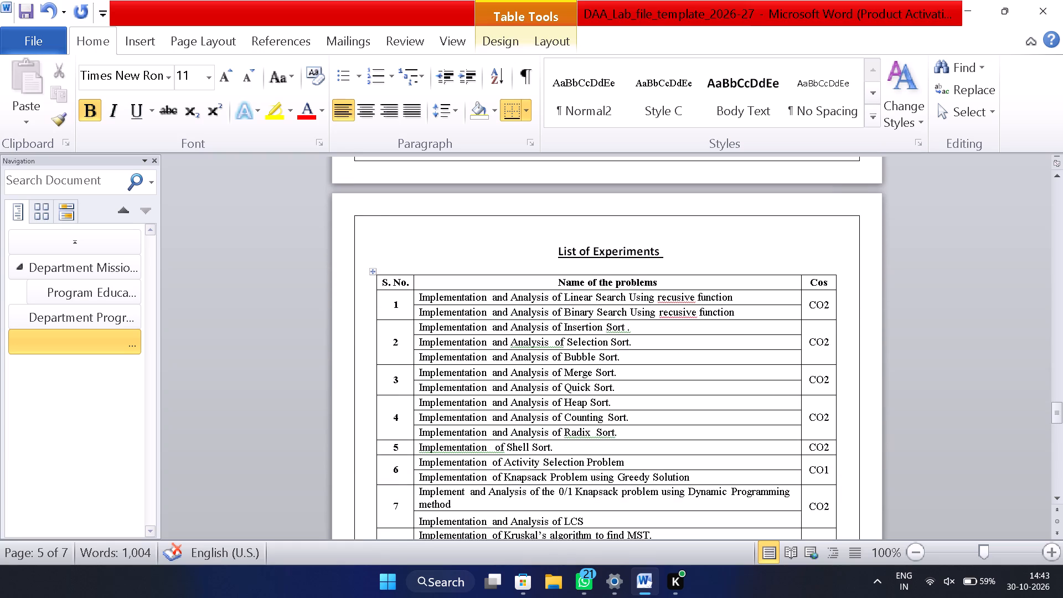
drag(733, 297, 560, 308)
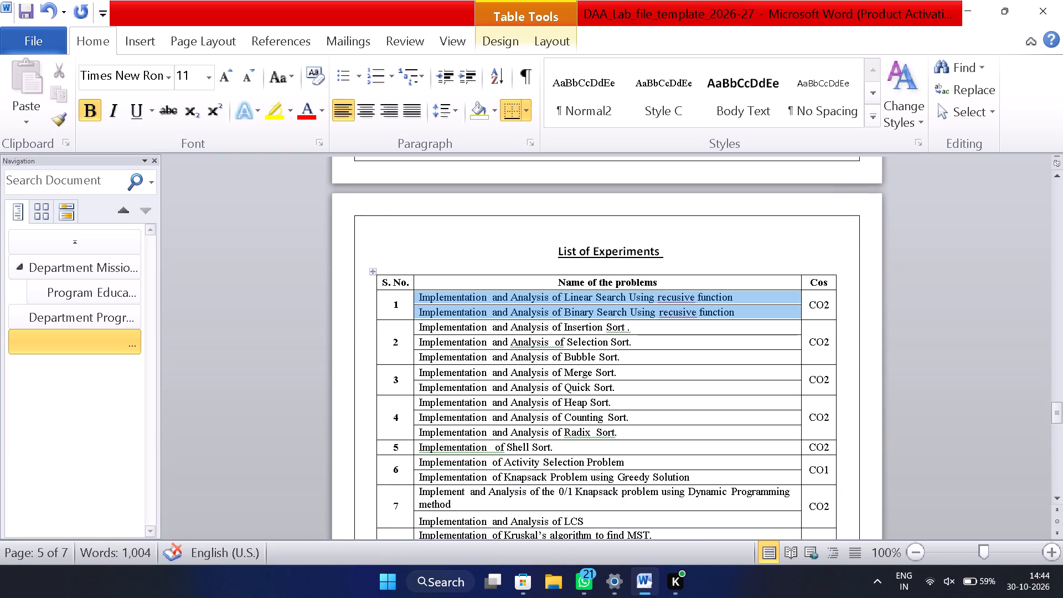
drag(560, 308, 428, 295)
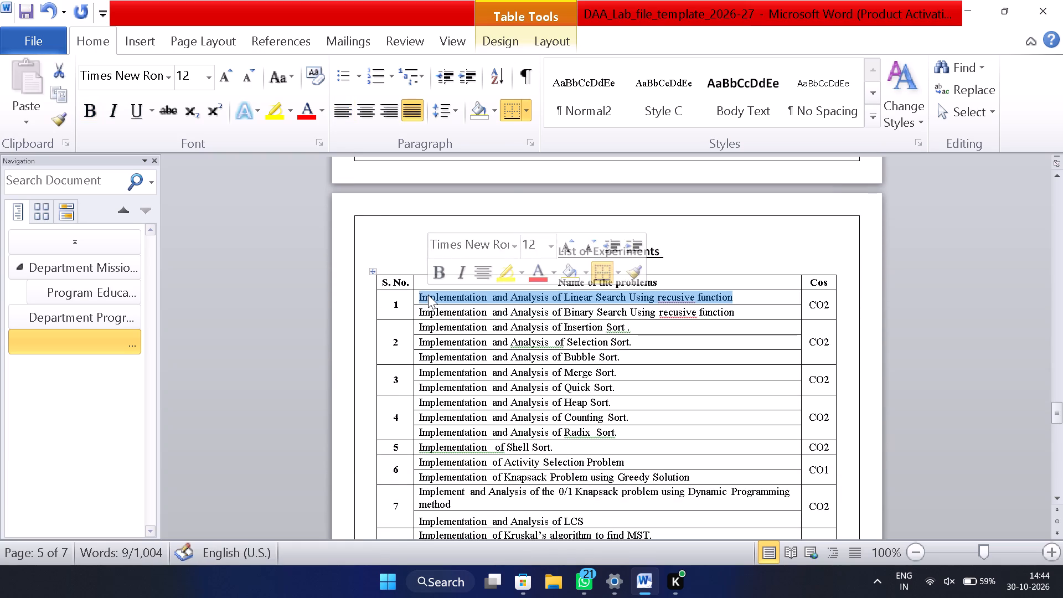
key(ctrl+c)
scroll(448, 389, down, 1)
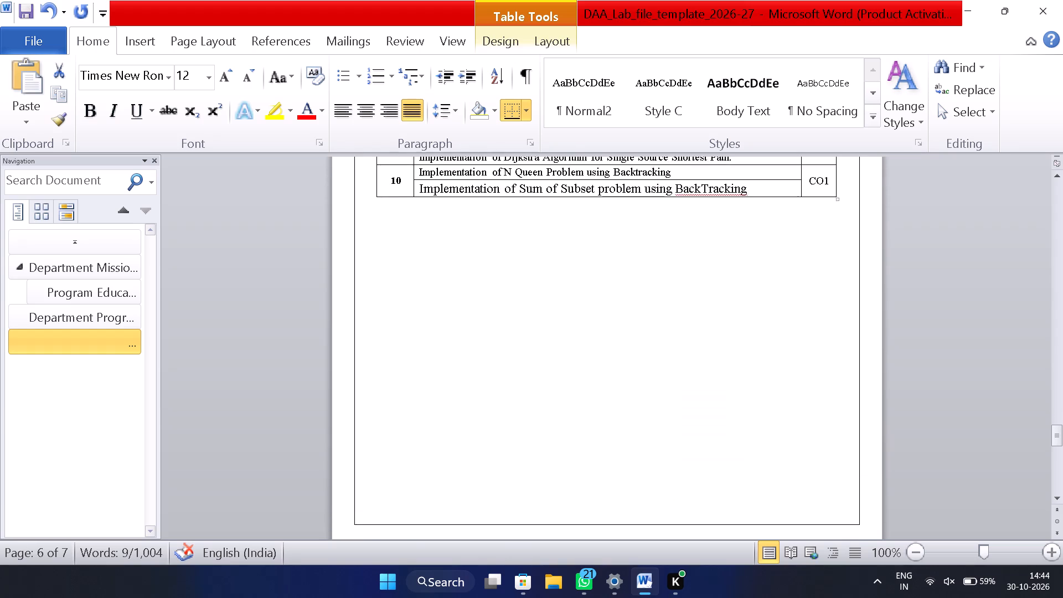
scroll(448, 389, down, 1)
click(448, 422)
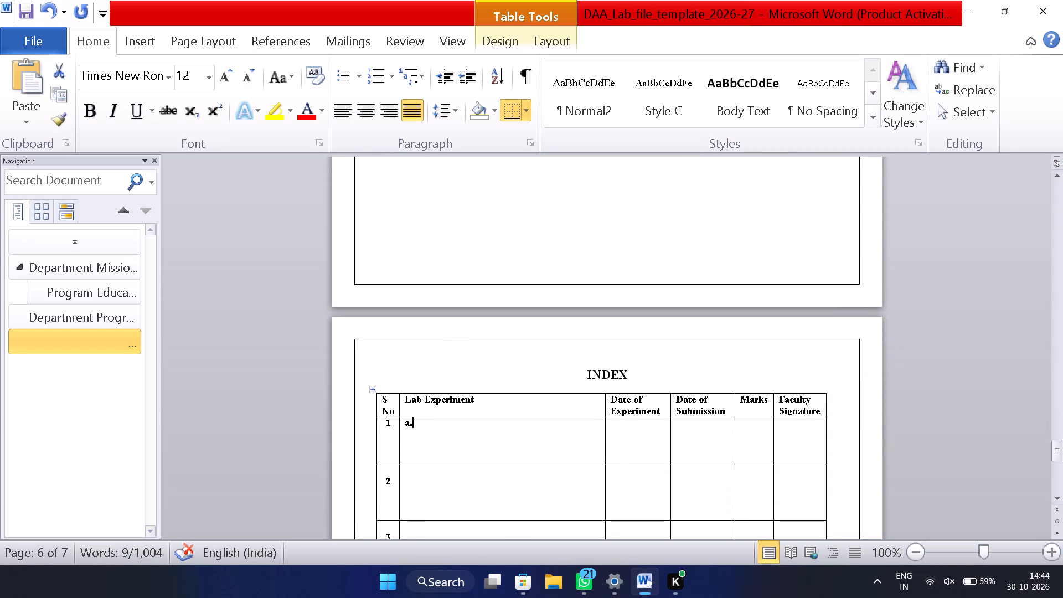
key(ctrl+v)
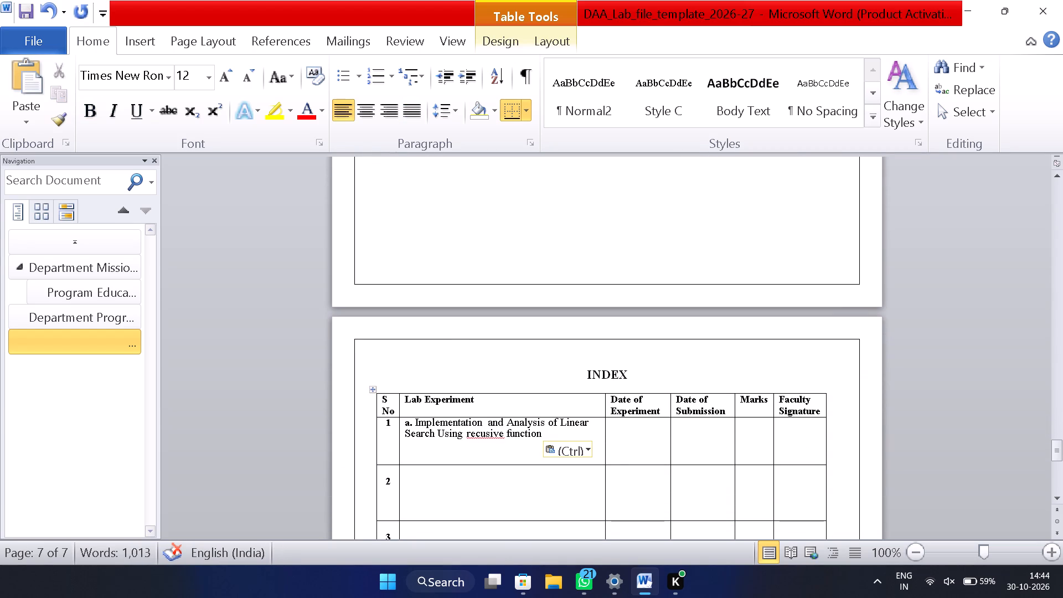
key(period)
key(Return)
Write "a.Implementation and Analysis of Linear Search Using recursive function." on the second line of INDEX row 1's Lab Experiment cell.
key(a)
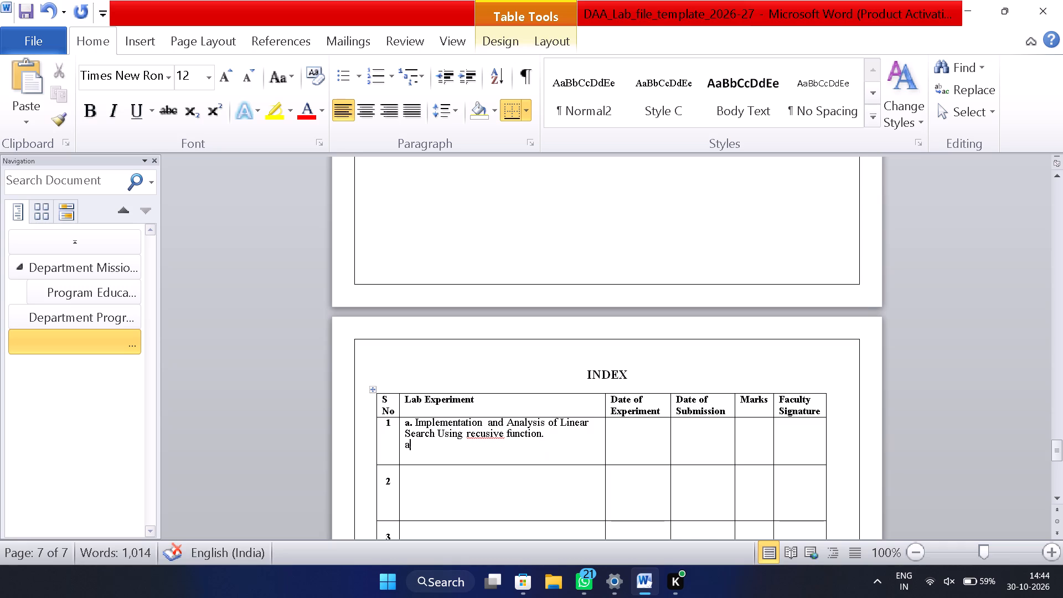
key(period)
key(shift+i)
text(mplementation)
key(space)
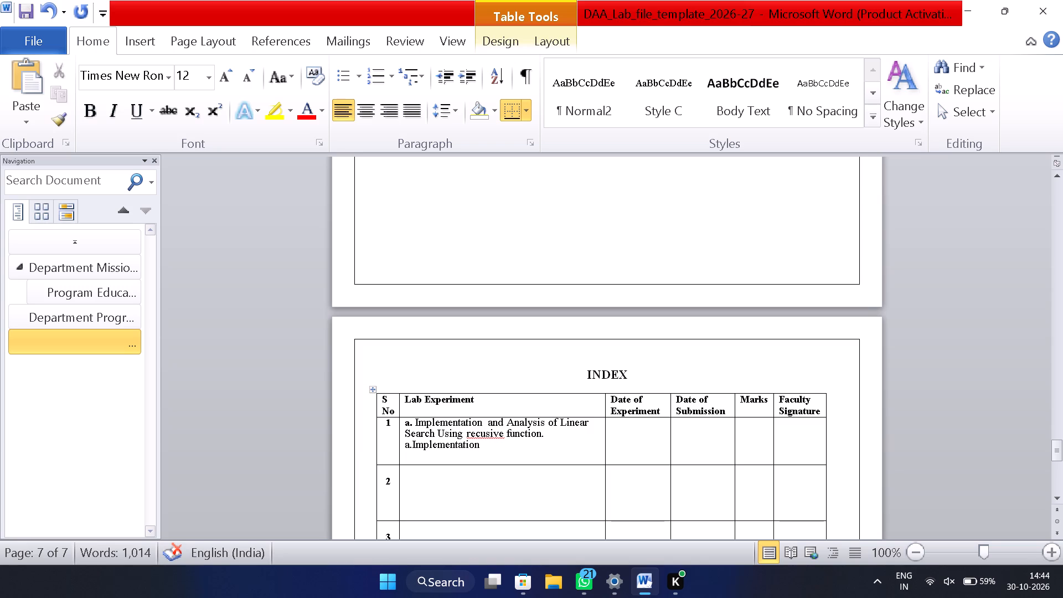
text(ans)
key(space)
key(shift+a)
key(BackSpace)
key(BackSpace)
drag(498, 444, 466, 448)
key(BackSpace)
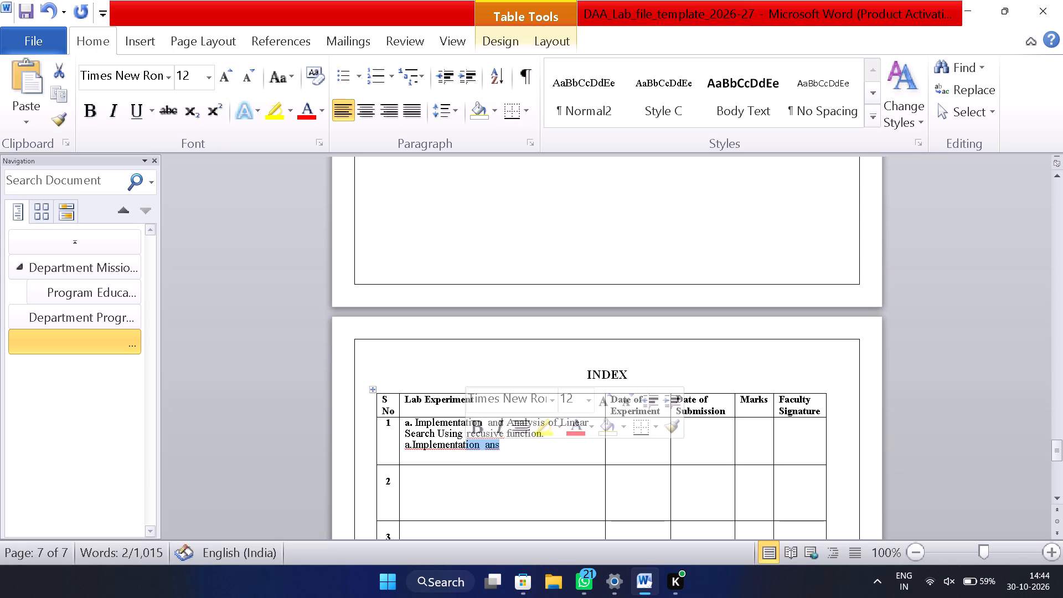
click(505, 445)
key(BackSpace)
key(d)
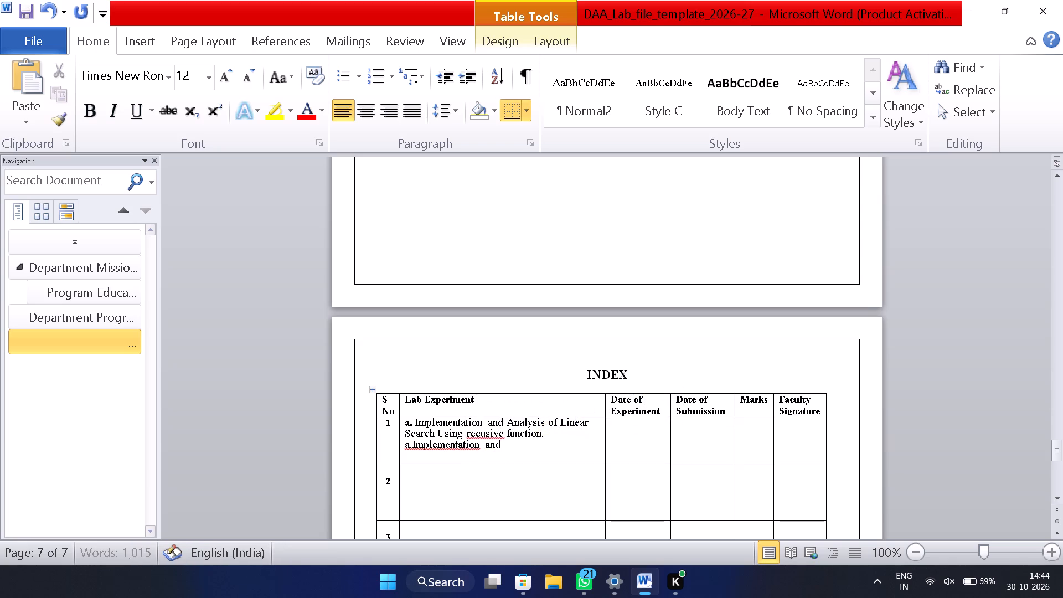
key(space)
text(Ana)
text(lysis)
key(space)
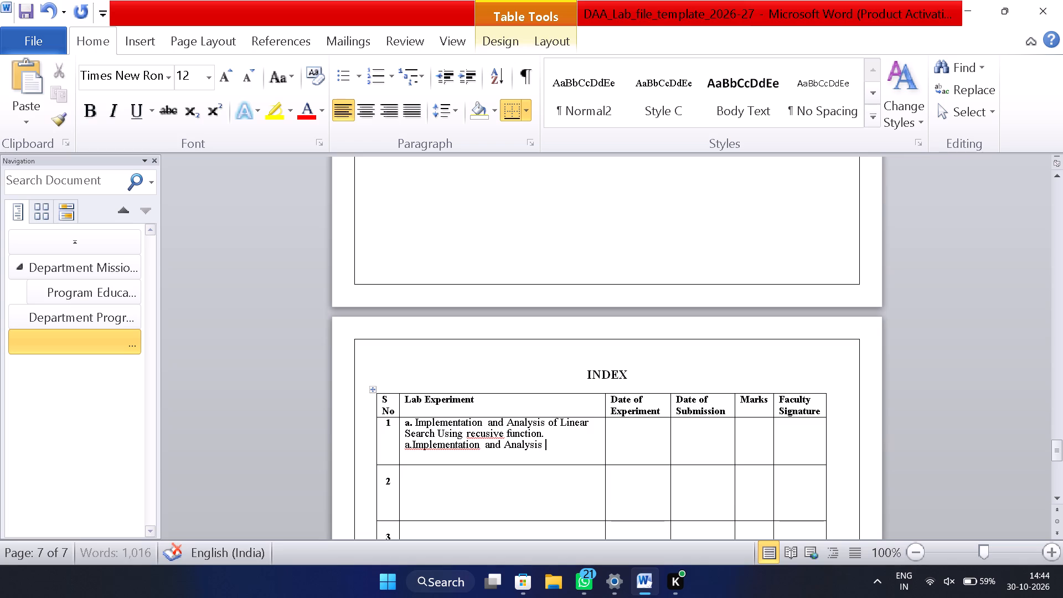
text(of)
key(space)
text(Liner)
key(BackSpace)
text(ar)
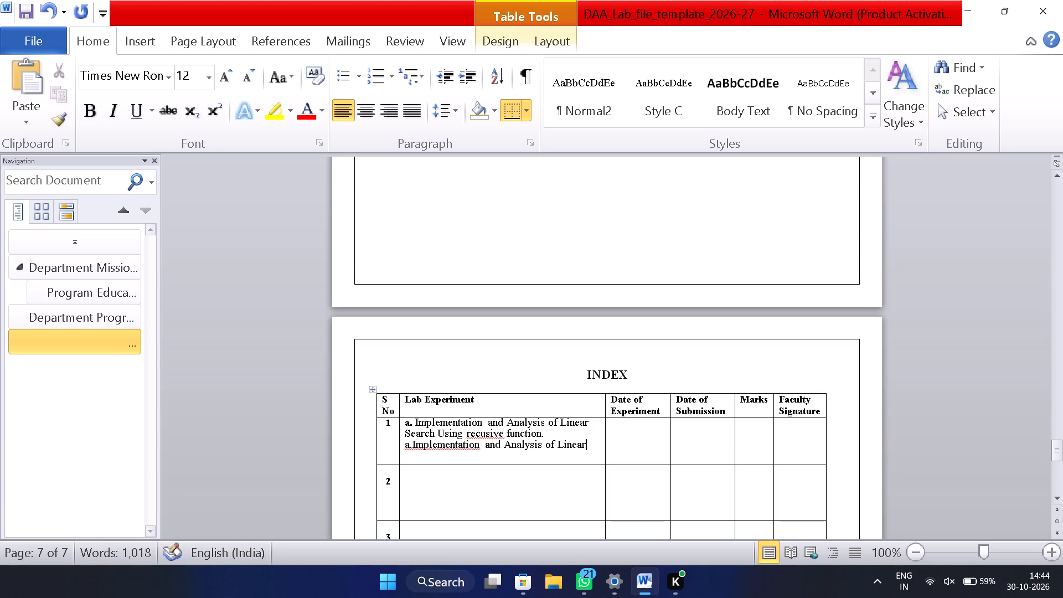
key(space)
text(Search)
key(space)
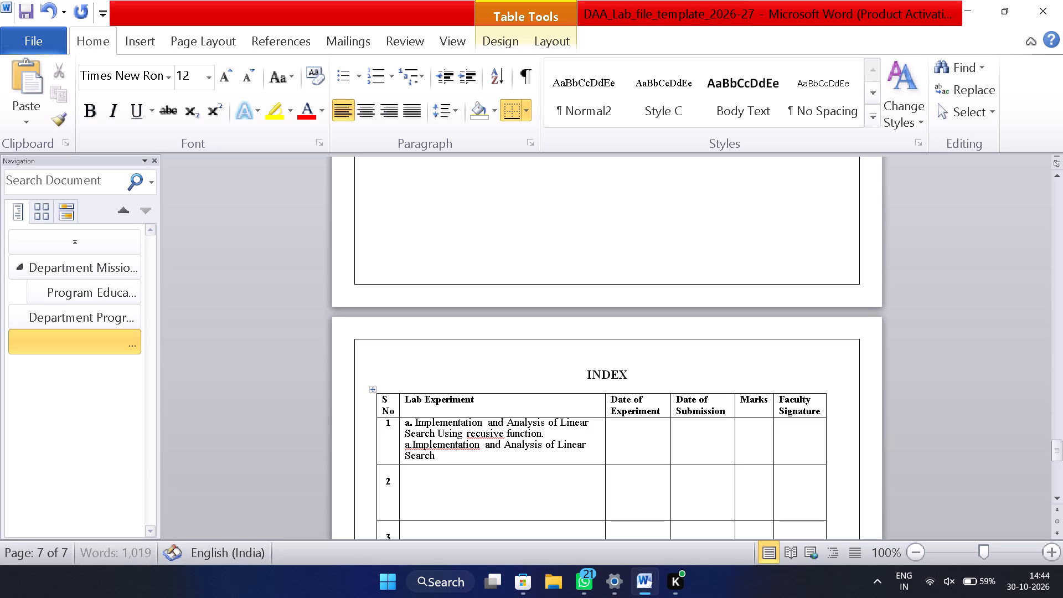
text(Using)
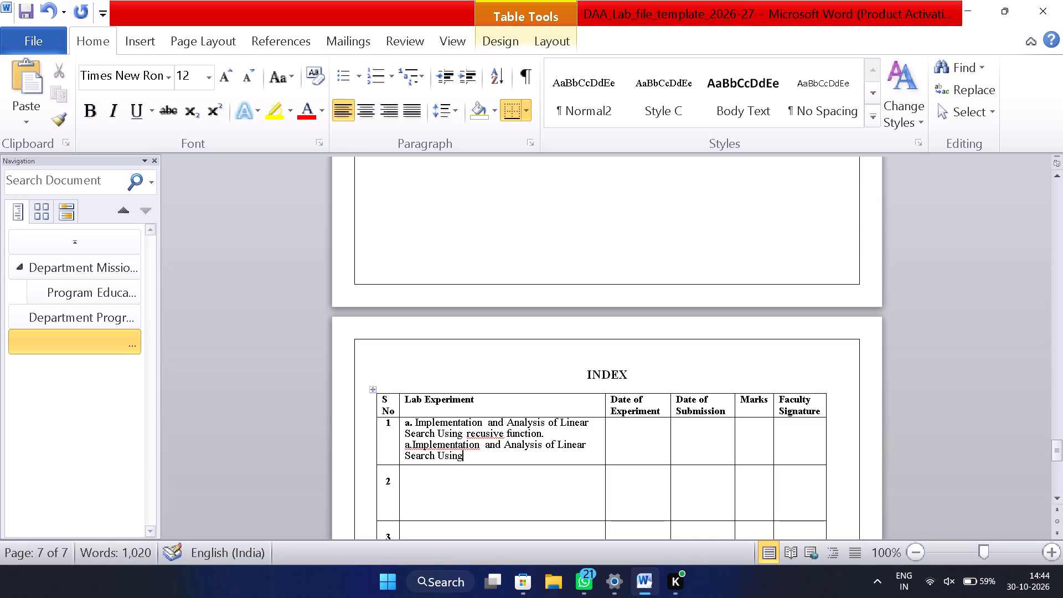
key(space)
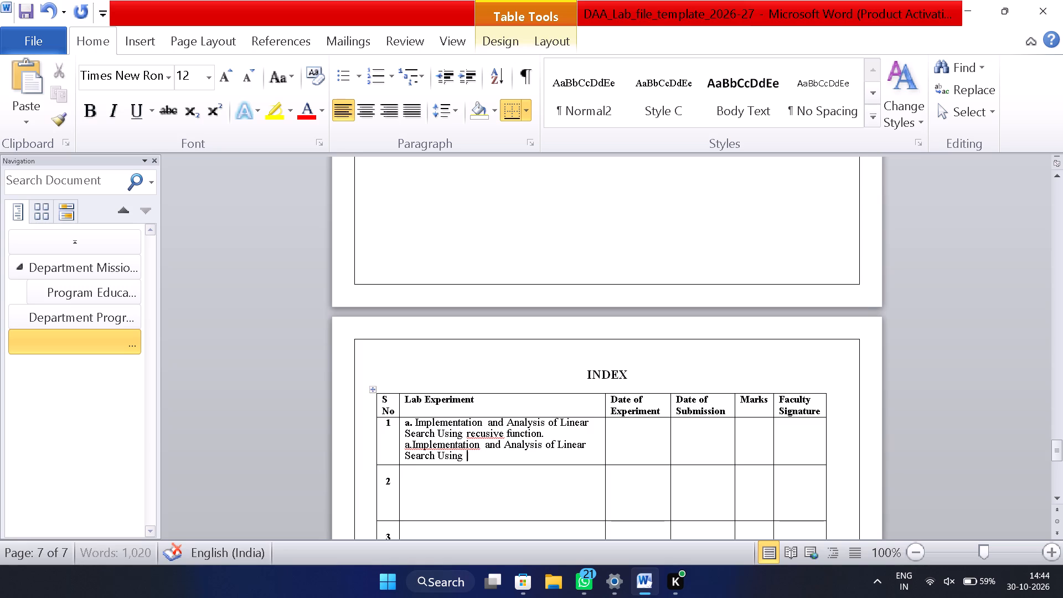
text(recursive)
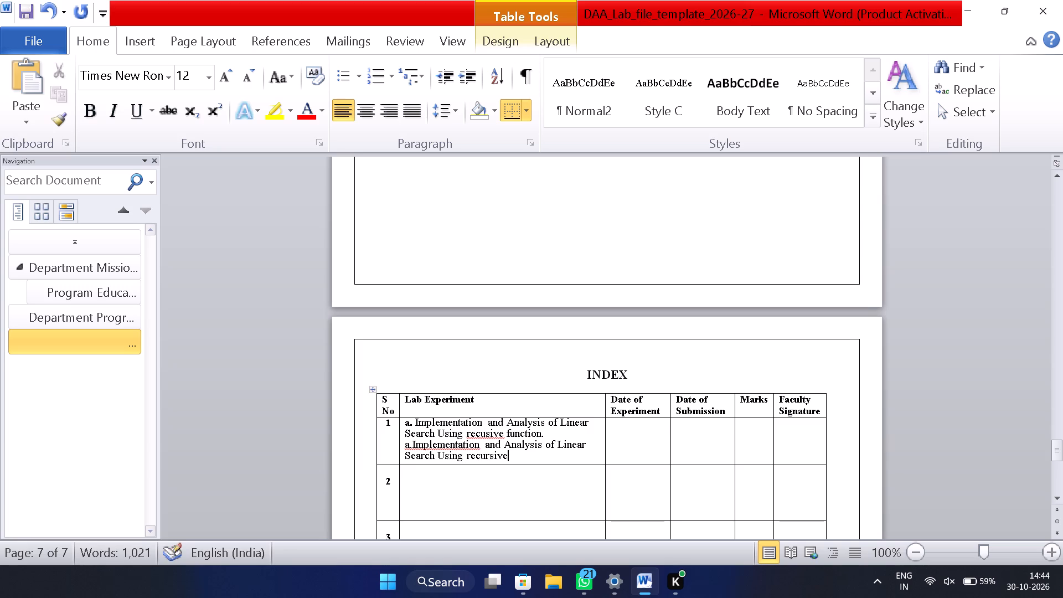
key(space)
text(function)
key(period)
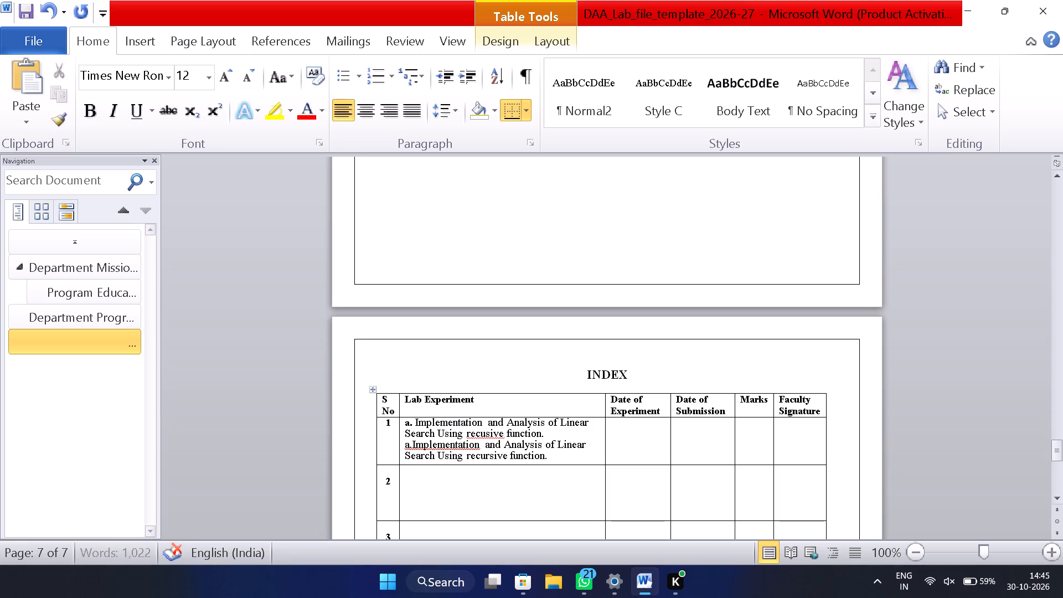
Delete the pasted Linear Search text with the "recusive" misspelling and its bold "a." label from the first line of INDEX row 1.
click(544, 435)
key(BackSpace)
key(BackSpace)
key(BackSpace)
key(BackSpace)
key(BackSpace)
key(BackSpace)
key(BackSpace)
key(BackSpace)
key(BackSpace)
key(BackSpace)
key(BackSpace)
key(BackSpace)
key(BackSpace)
key(BackSpace)
key(BackSpace)
key(BackSpace)
key(BackSpace)
key(BackSpace)
key(BackSpace)
key(BackSpace)
key(BackSpace)
key(BackSpace)
key(BackSpace)
key(BackSpace)
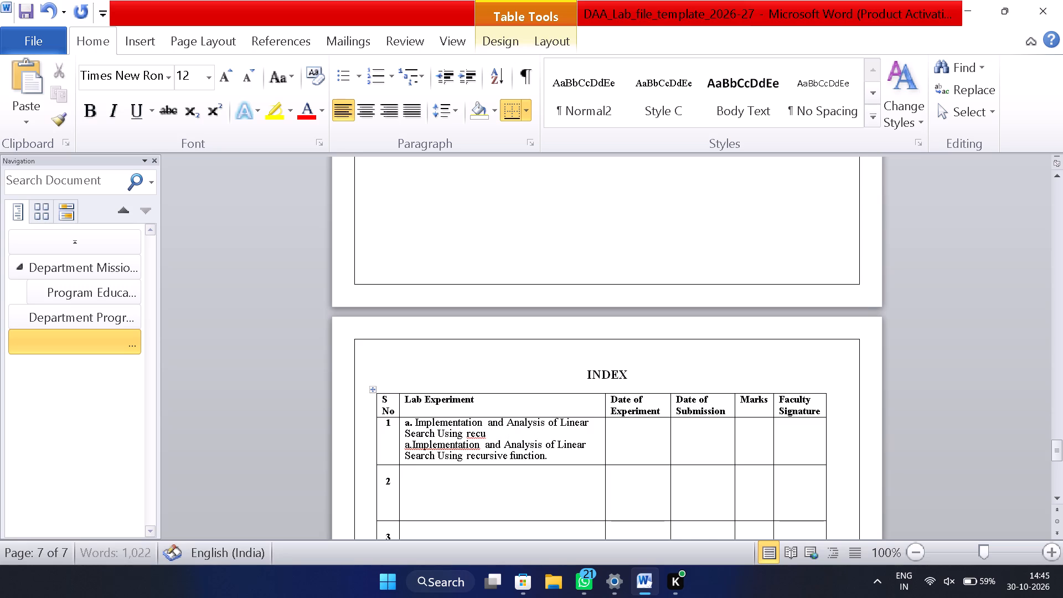
key(BackSpace)
key(BackSpace)
key(BackSpace)
key(BackSpace)
key(BackSpace)
key(BackSpace)
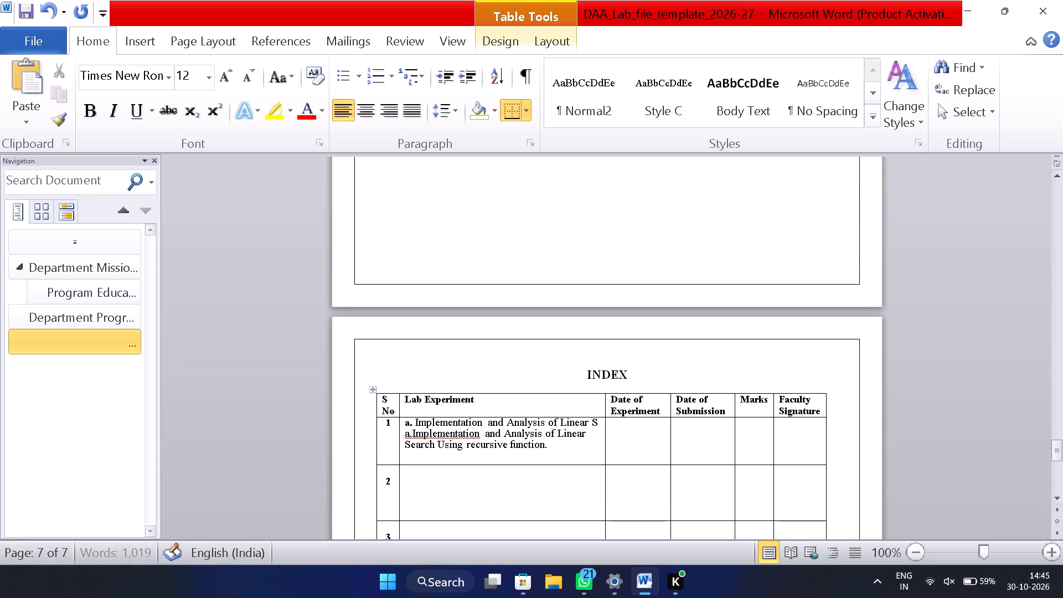
key(BackSpace)
key(BackSpace)
key(BackSpace)
key(BackSpace)
key(BackSpace)
key(BackSpace)
key(BackSpace)
key(BackSpace)
key(BackSpace)
key(BackSpace)
key(BackSpace)
key(BackSpace)
key(BackSpace)
key(BackSpace)
key(BackSpace)
key(BackSpace)
key(BackSpace)
key(BackSpace)
key(BackSpace)
key(BackSpace)
key(BackSpace)
key(BackSpace)
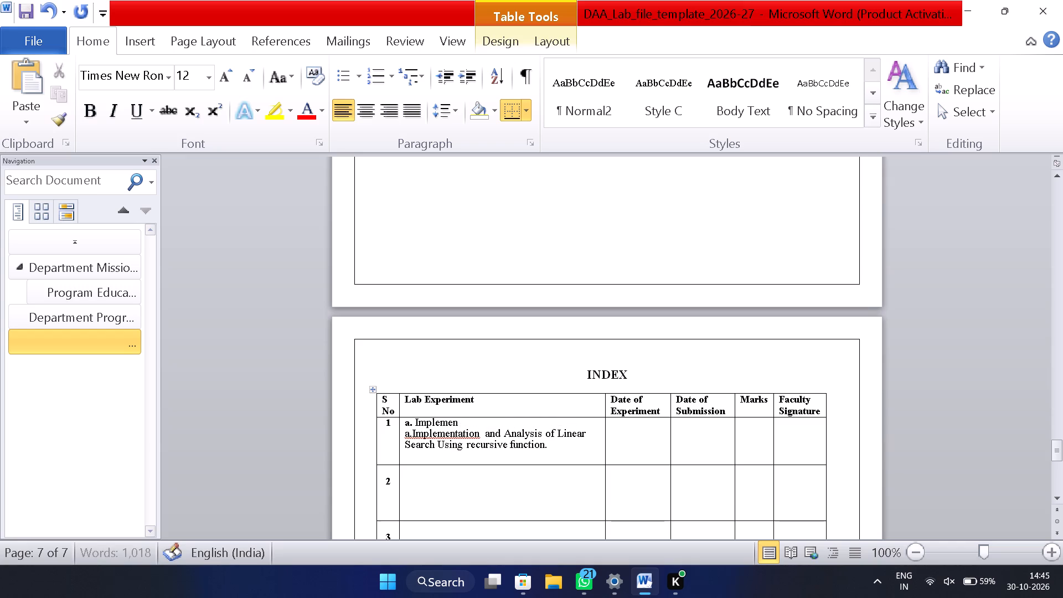
key(BackSpace)
key(BackSpace)
key(BackSpace)
key(BackSpace)
key(BackSpace)
key(BackSpace)
key(BackSpace)
key(BackSpace)
key(BackSpace)
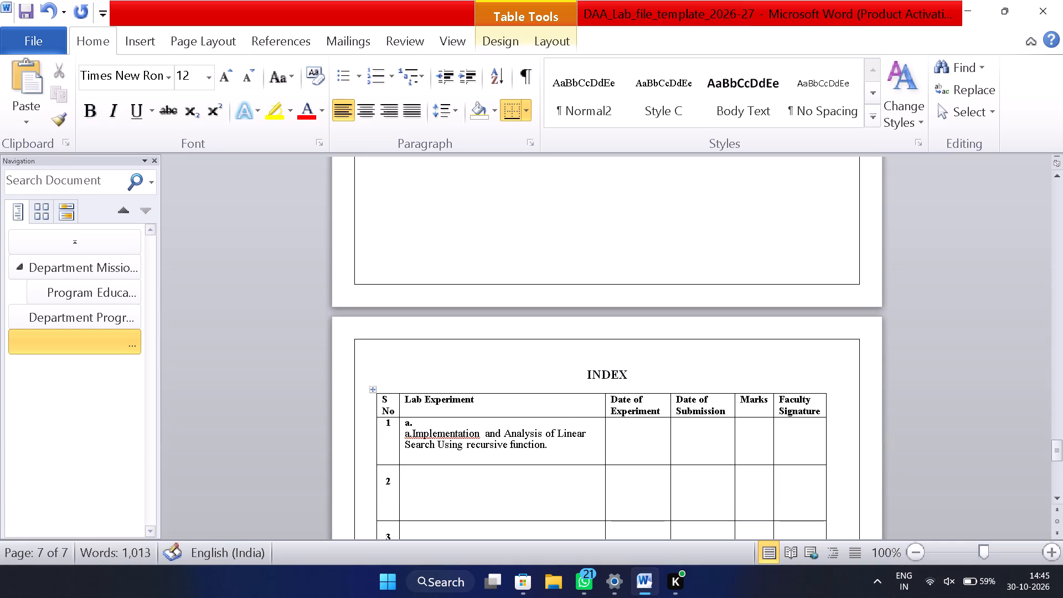
key(BackSpace)
key(BackSpace)
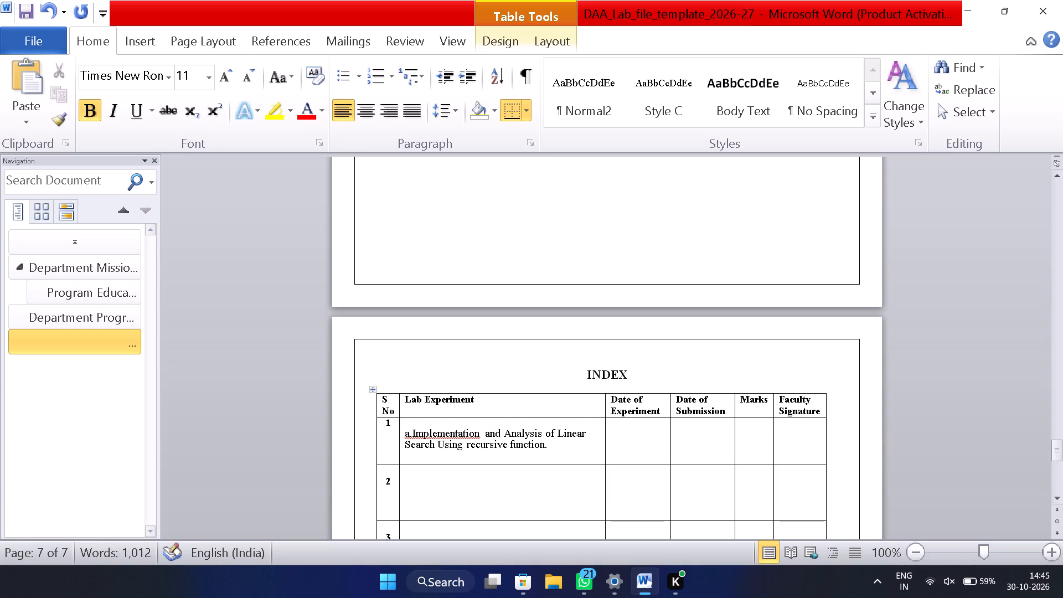
Remove the blank line above the Linear Search entry in INDEX row 1 and relabel it "a. " with a space before the title.
click(409, 435)
key(space)
key(BackSpace)
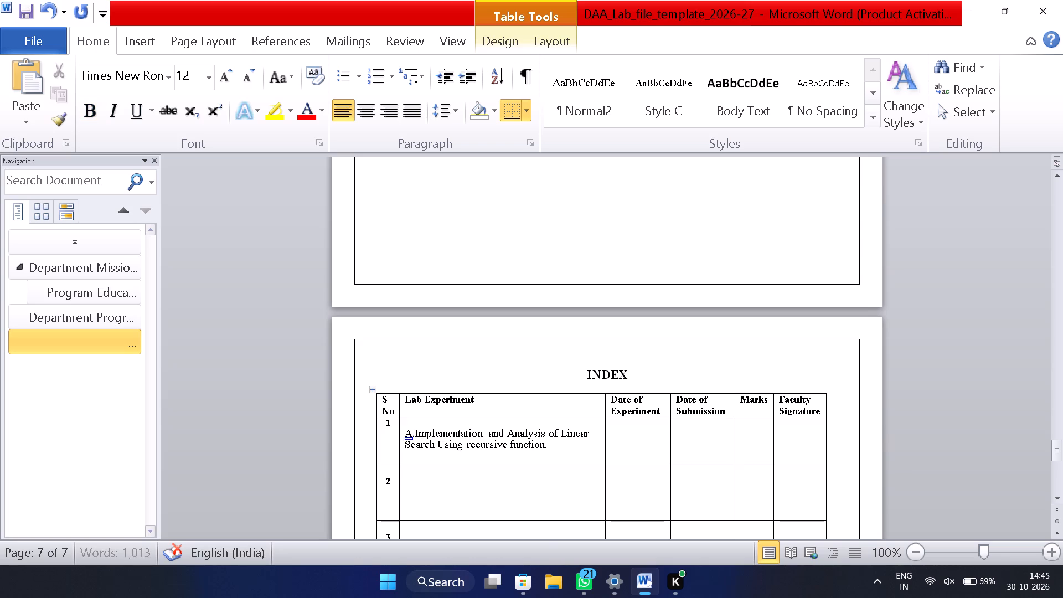
key(BackSpace)
key(BackSpace)
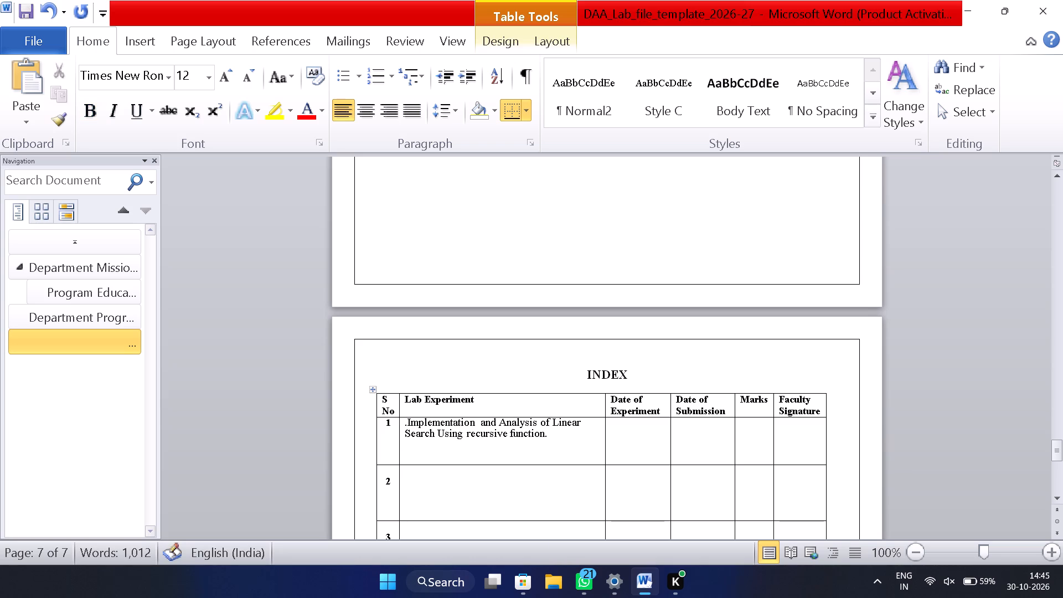
key(a)
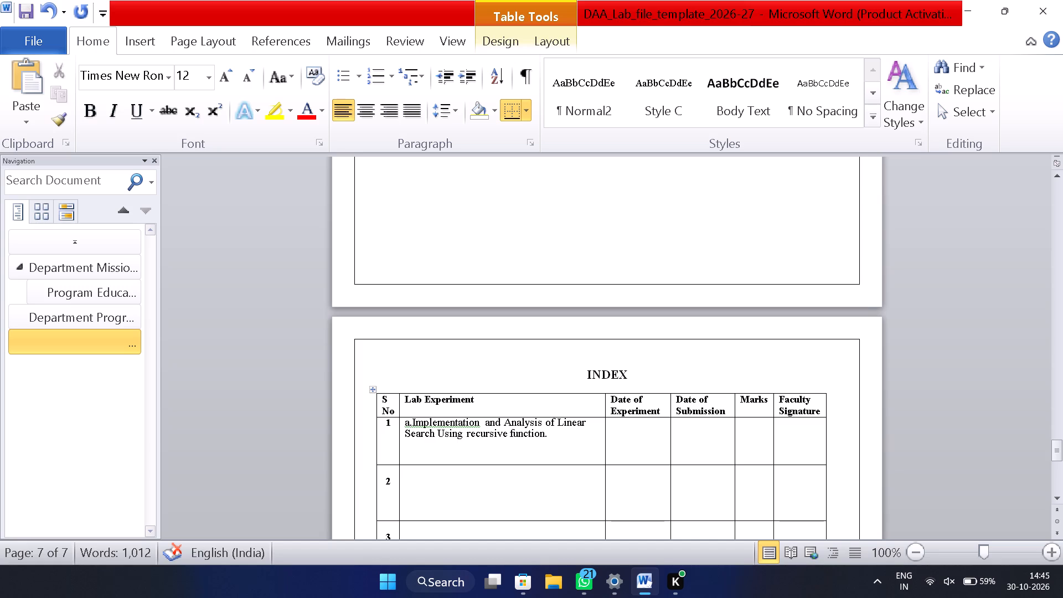
key(Right)
key(BackSpace)
key(BackSpace)
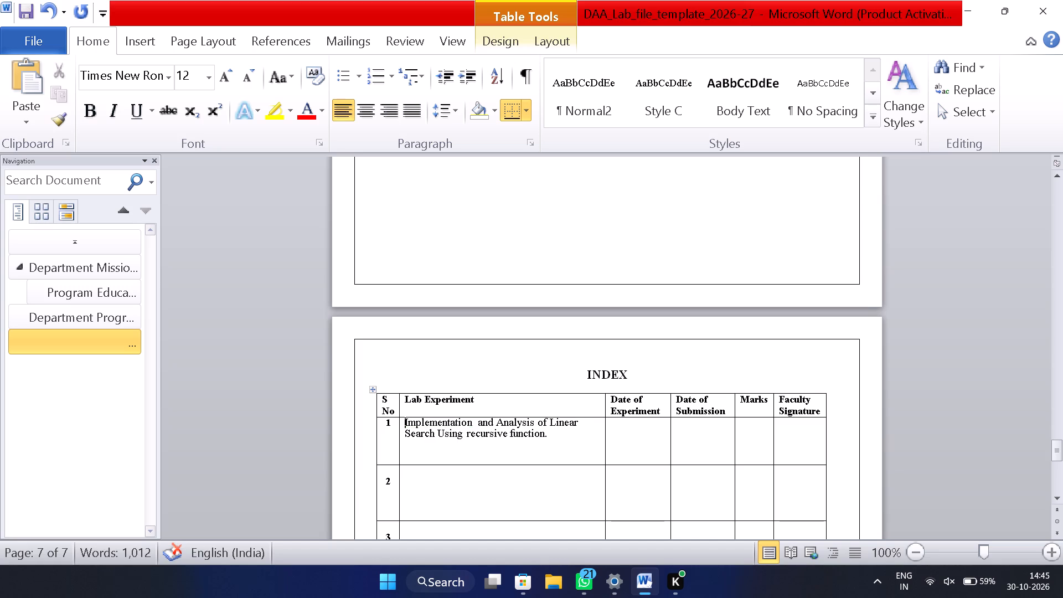
text(a.)
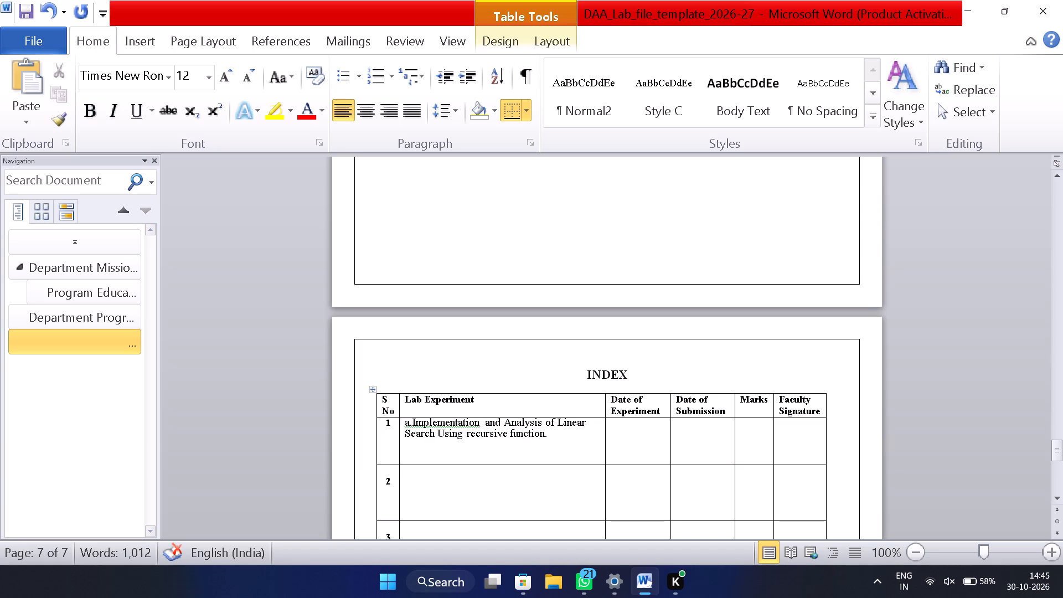
key(space)
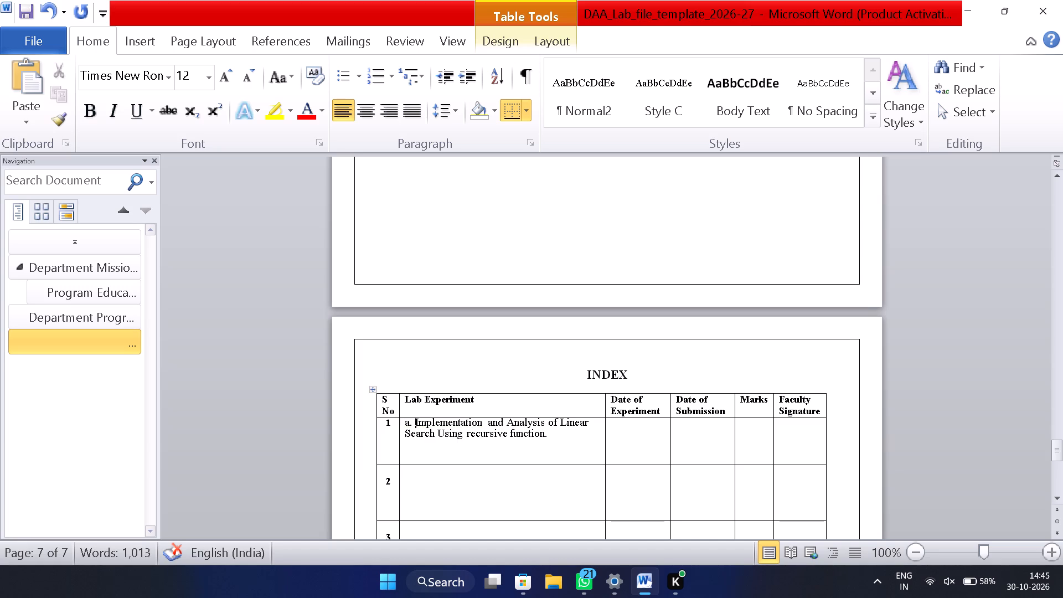
Below the Linear Search entry in INDEX row 1, start a new line reading "b.Implementation and Analysis of", following the List of Experiments.
click(554, 437)
key(Return)
text(b.)
scroll(456, 394, down, 1)
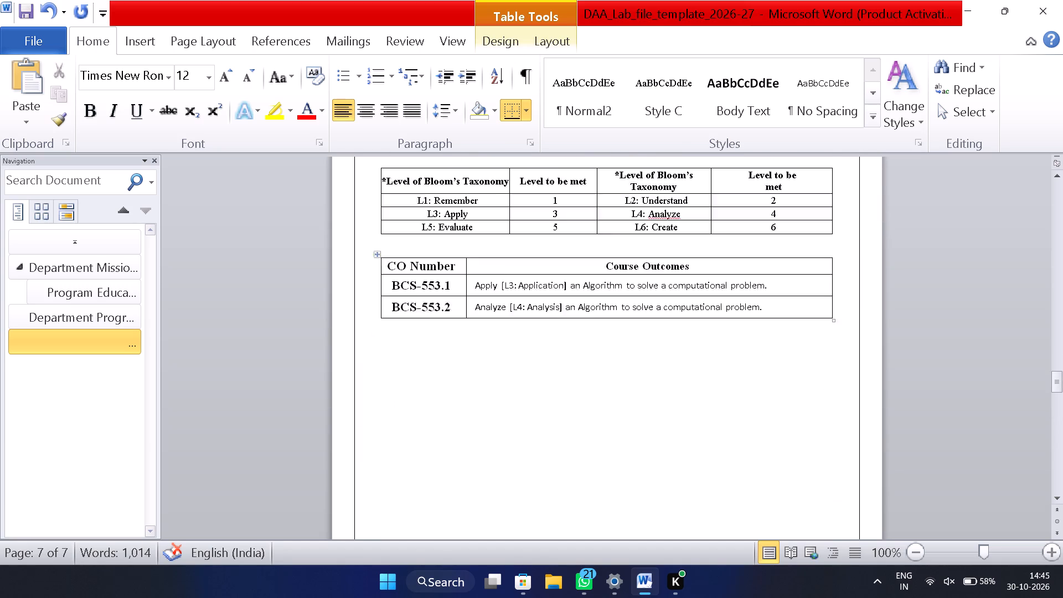
scroll(456, 394, down, 1)
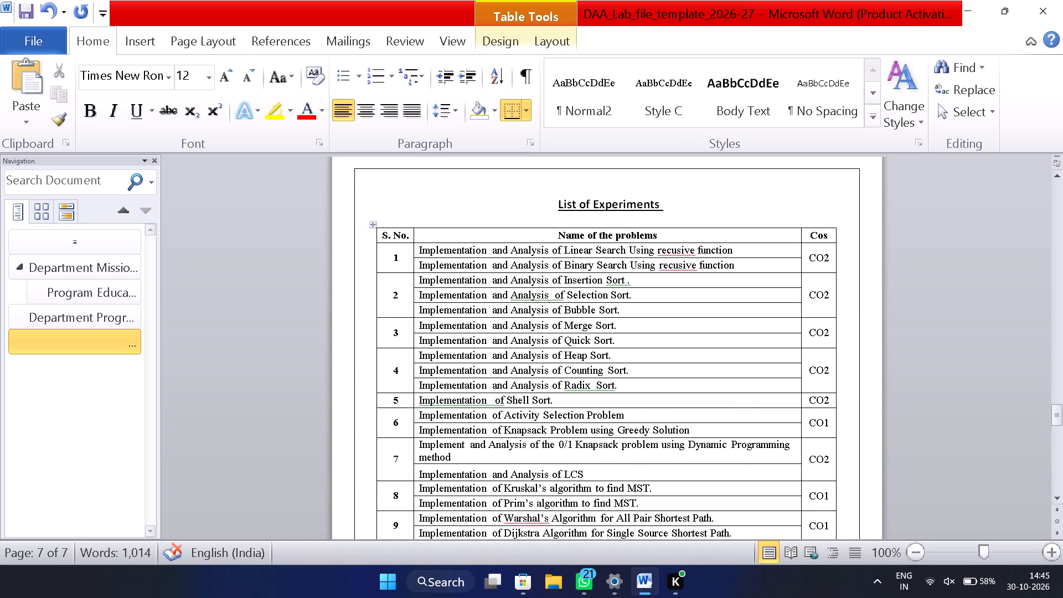
scroll(456, 394, down, 1)
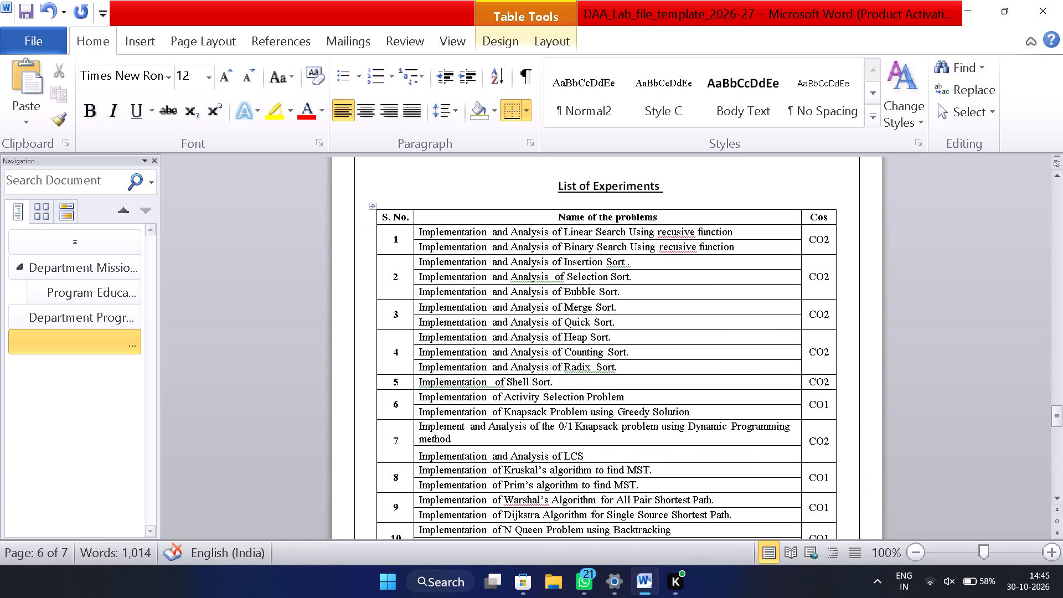
scroll(456, 394, down, 1)
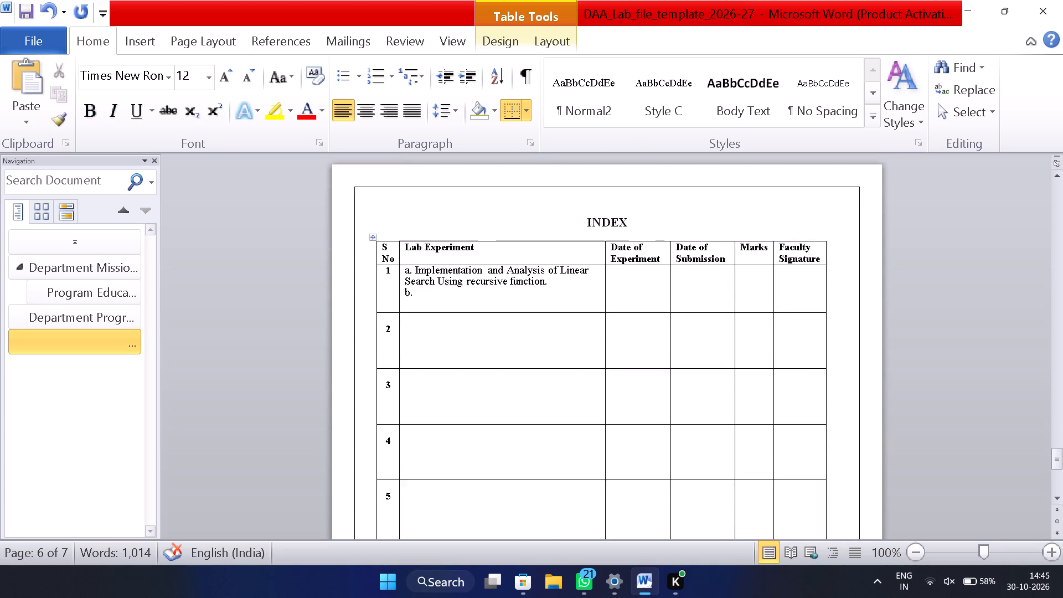
scroll(456, 394, down, 1)
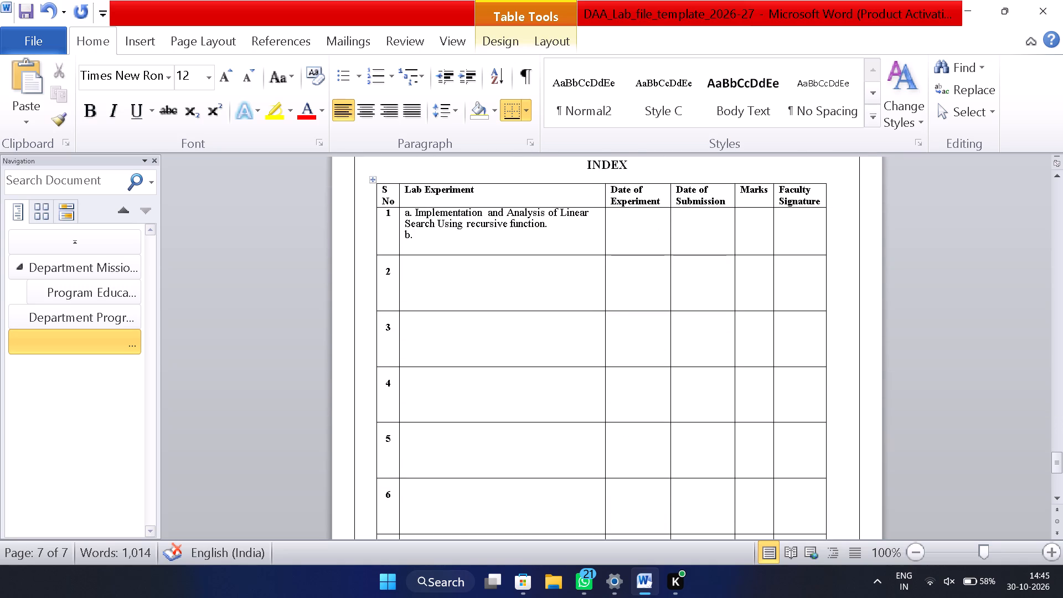
text(Implementation)
key(space)
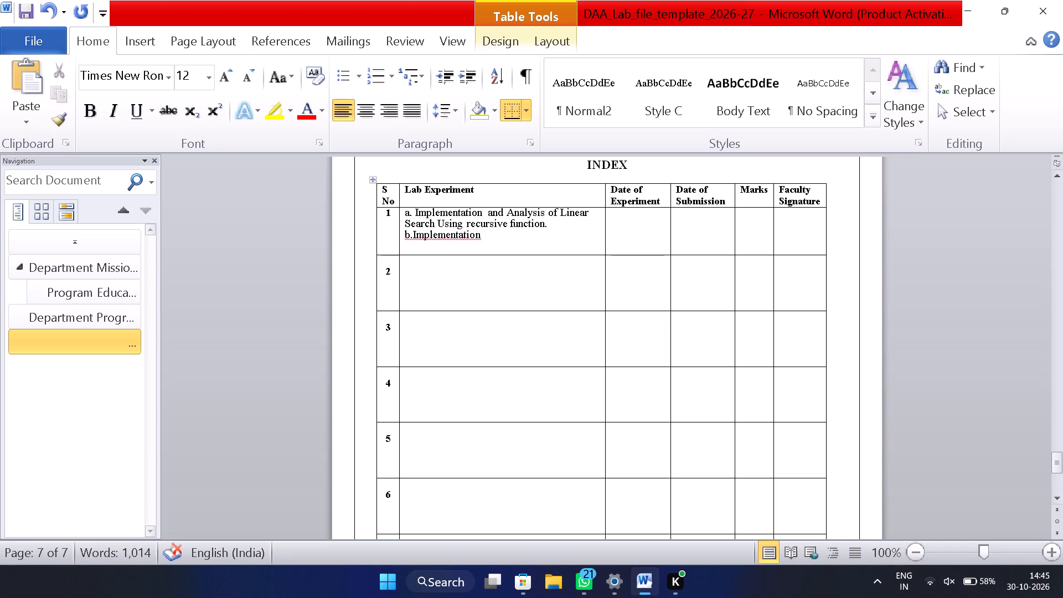
text(ans)
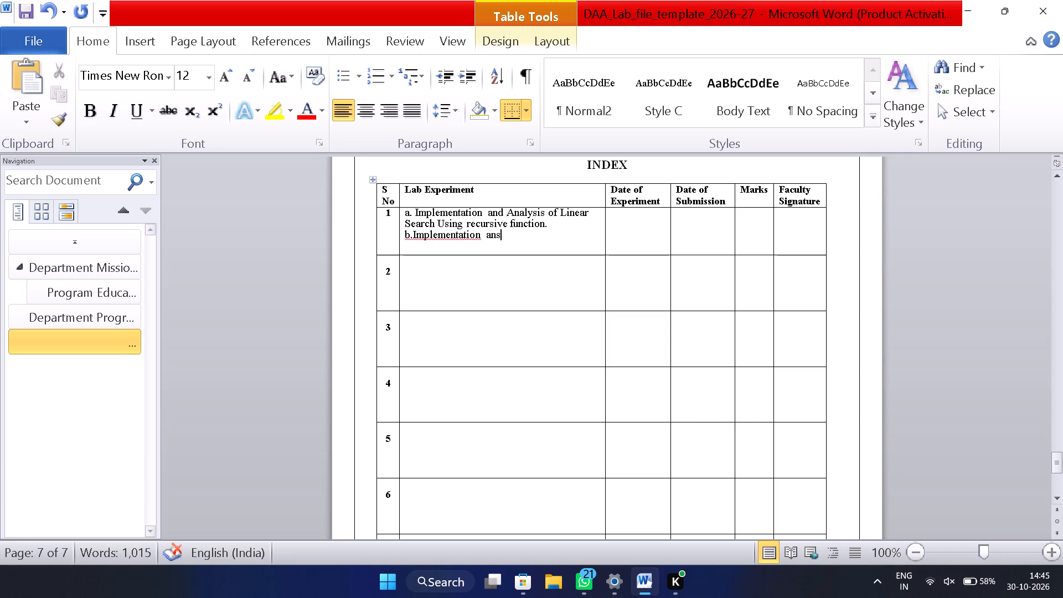
key(BackSpace)
text(d)
key(space)
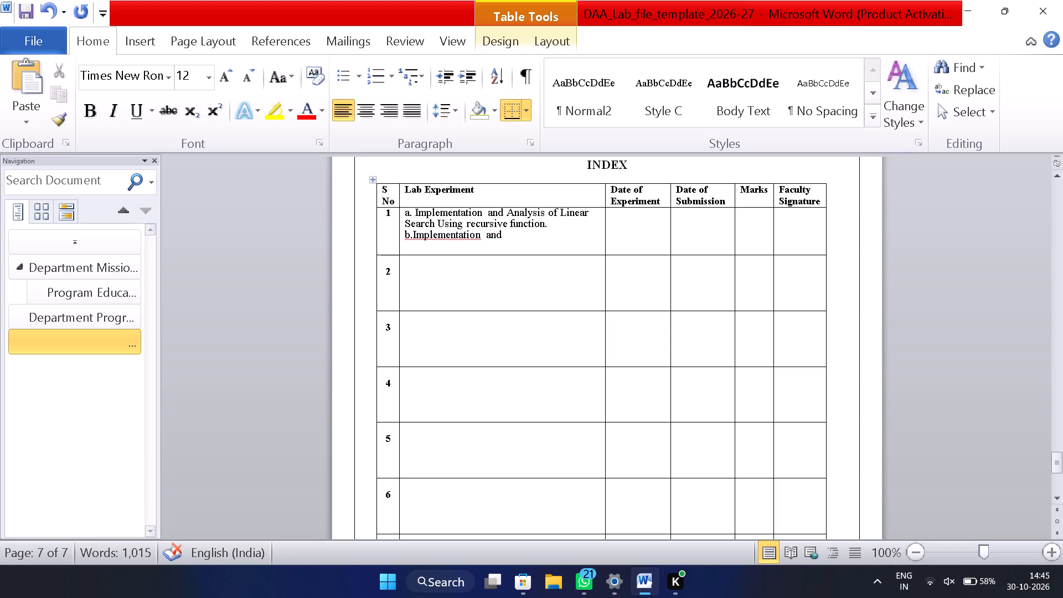
text(Ana)
text(lysis)
key(space)
text(of)
key(space)
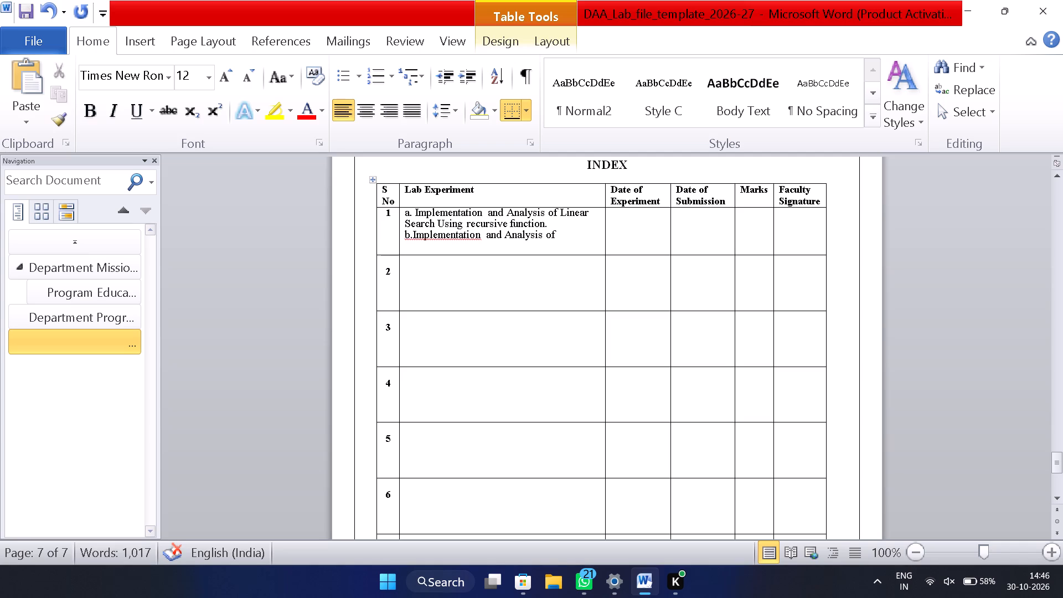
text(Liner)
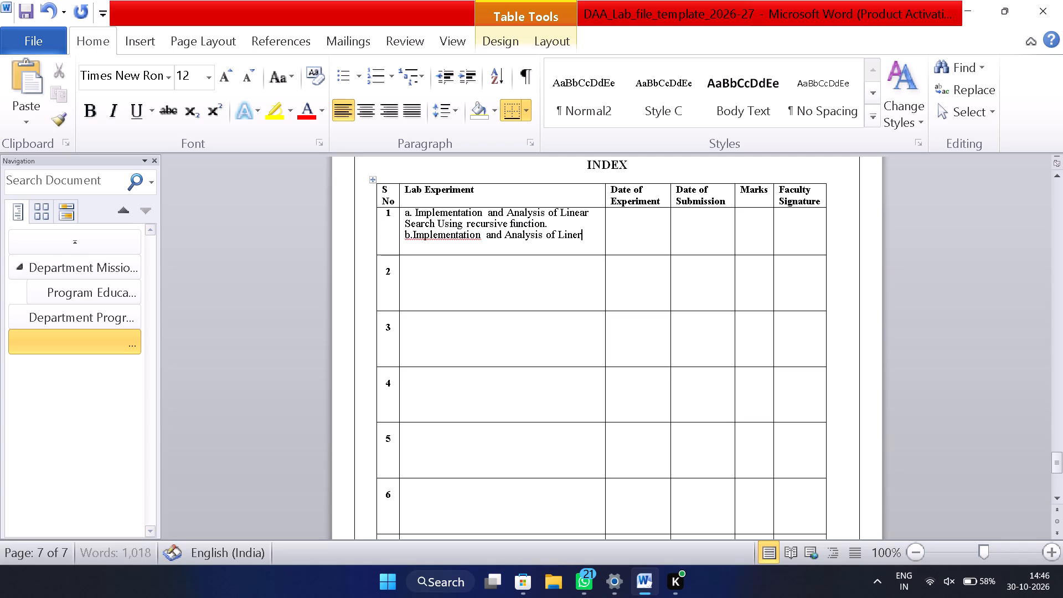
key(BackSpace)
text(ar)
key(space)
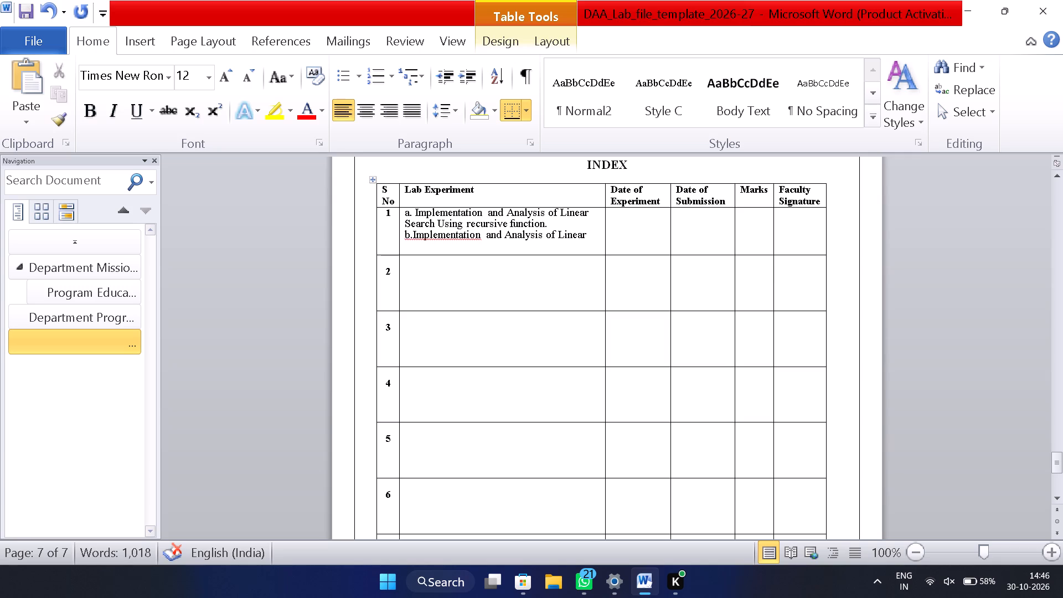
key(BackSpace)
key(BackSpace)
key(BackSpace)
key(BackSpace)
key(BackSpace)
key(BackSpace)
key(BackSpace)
Complete entry b in INDEX row 1 with "Binary search Using recursive function.".
text(Binary)
key(space)
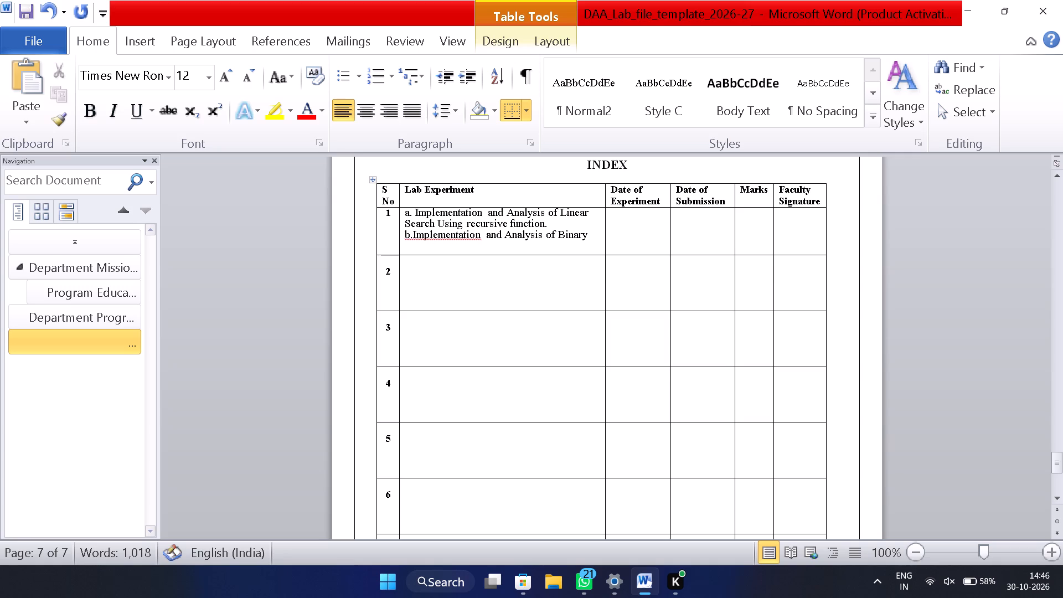
text(serach)
key(BackSpace)
key(BackSpace)
key(BackSpace)
key(BackSpace)
text(arch)
key(space)
key(shift+u)
text(sing)
key(space)
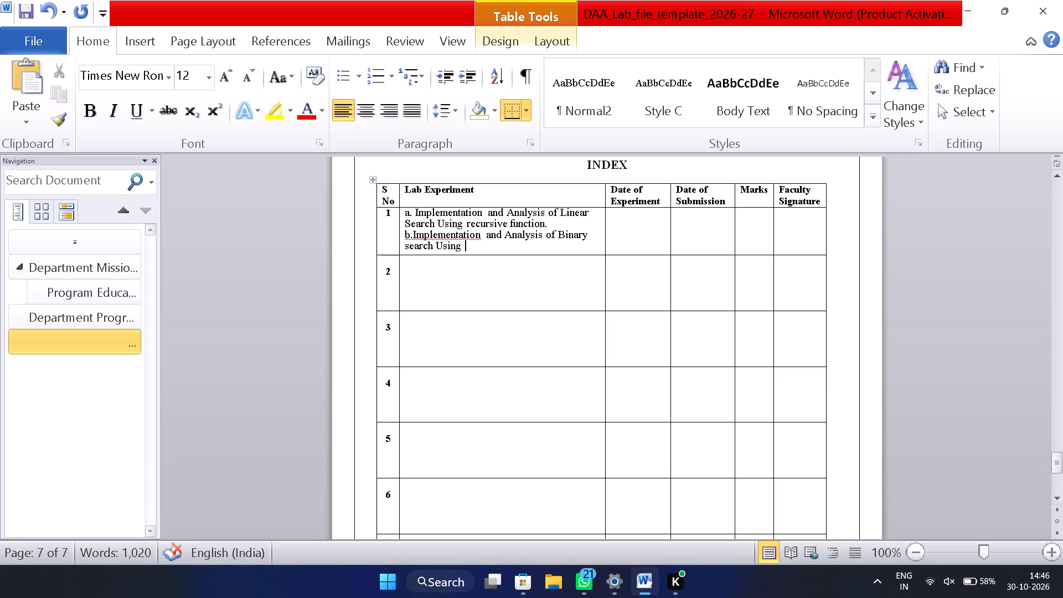
text(recursic)
key(BackSpace)
key(v)
key(e)
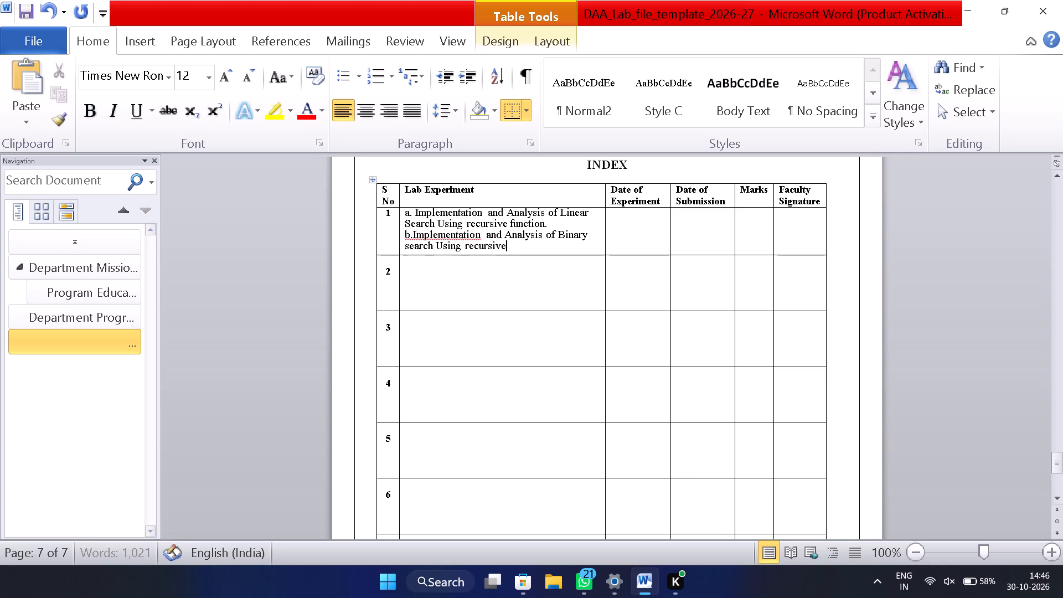
key(space)
text(function)
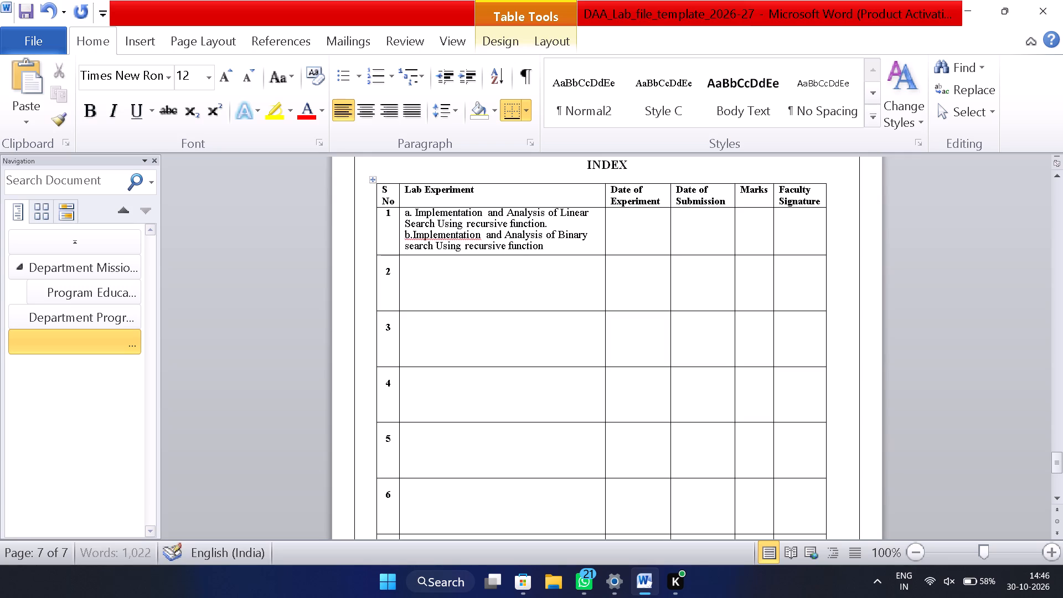
key(period)
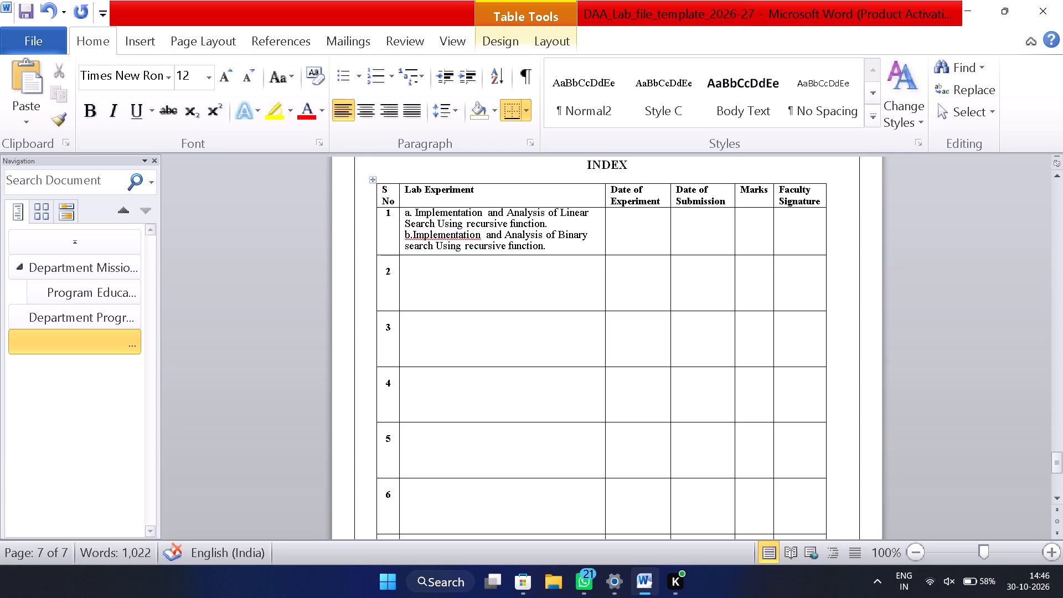
Insert a space between "b." and "Implementation" in INDEX row 1's Binary search entry.
click(411, 234)
key(Right)
key(space)
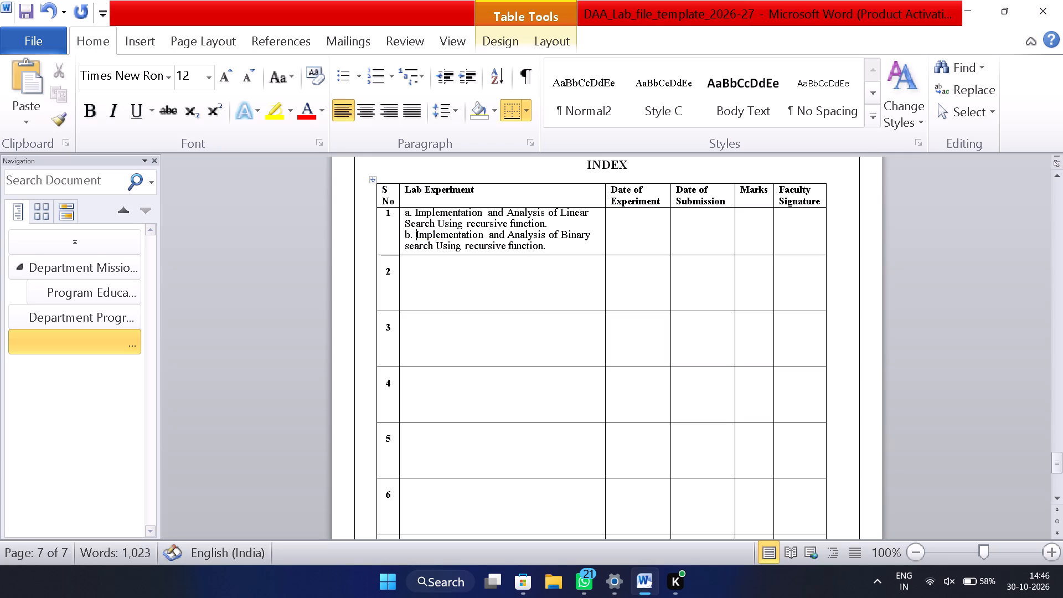
click(407, 243)
Capitalize "Search" in INDEX row 1's Binary Search entry.
key(BackSpace)
key(shift+s)
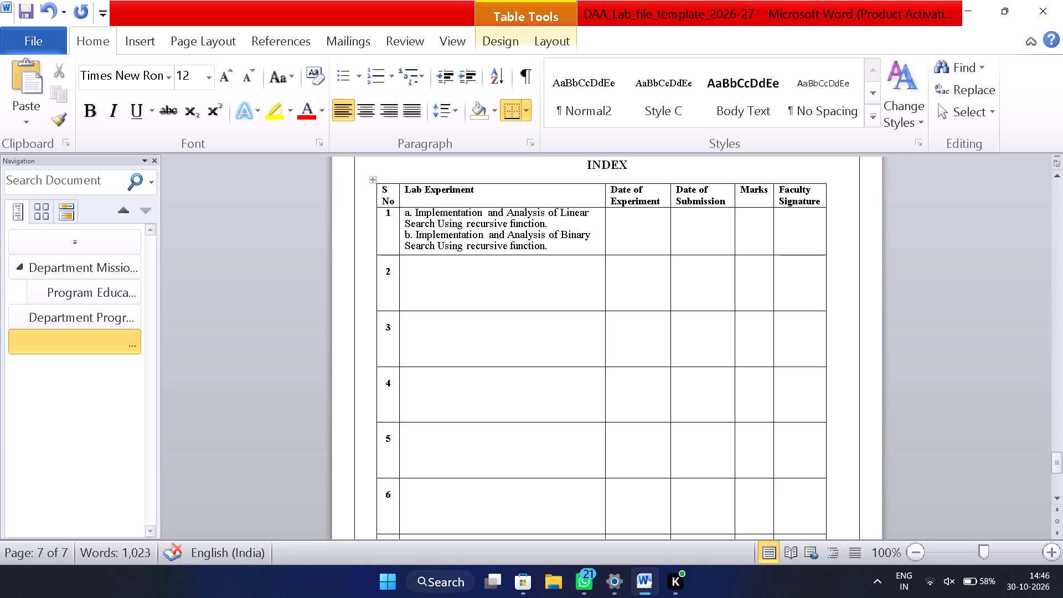
Start the first line of INDEX row 2's Lab Experiment cell with a bold "a. ", consulting the List of Experiments for the title.
click(414, 266)
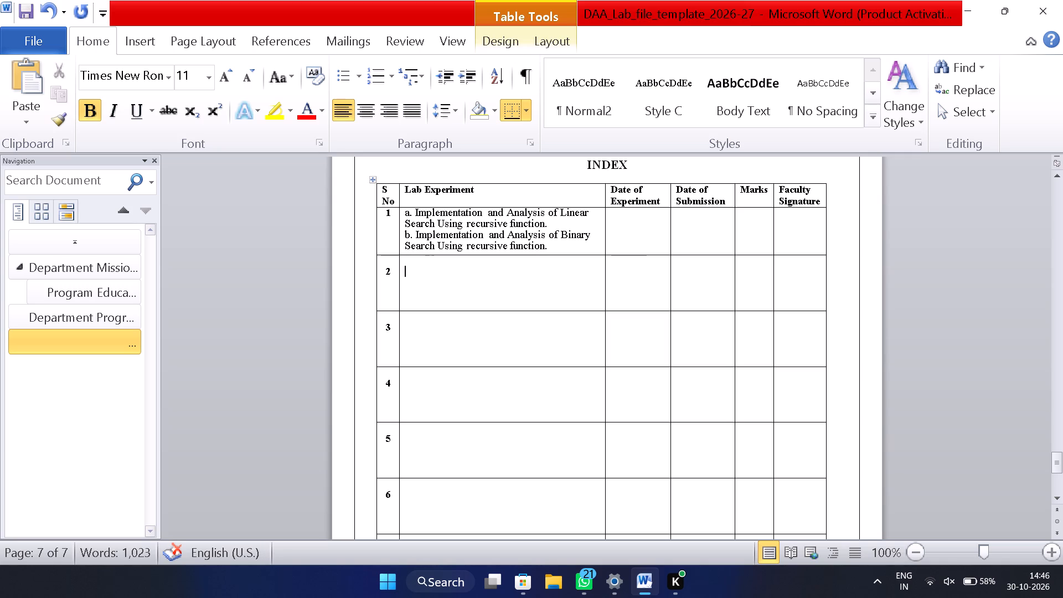
click(414, 264)
text(a.)
scroll(472, 263, up, 1)
scroll(472, 263, right, 1)
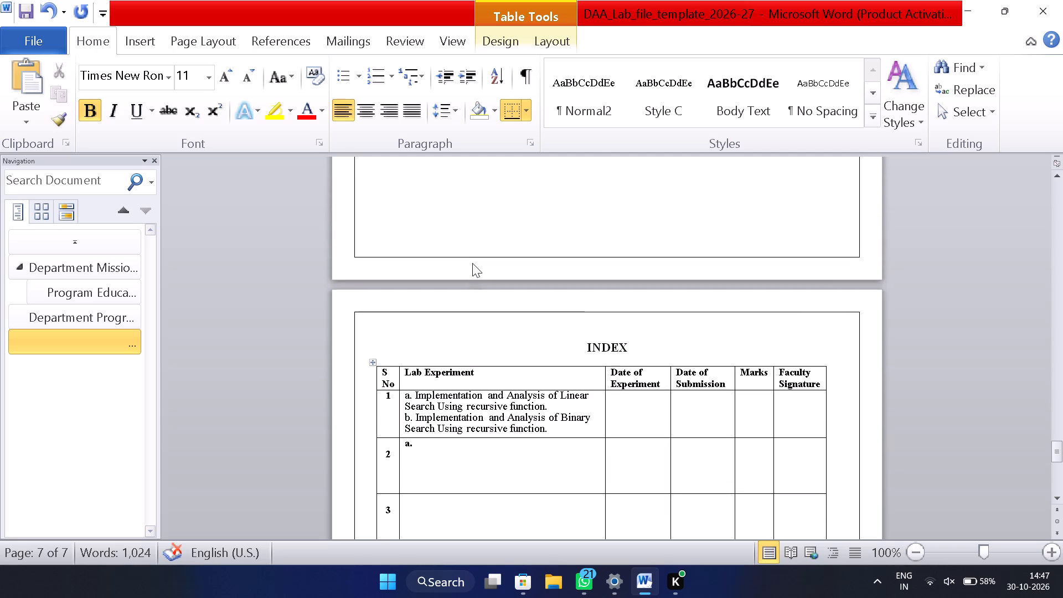
scroll(472, 263, right, 1)
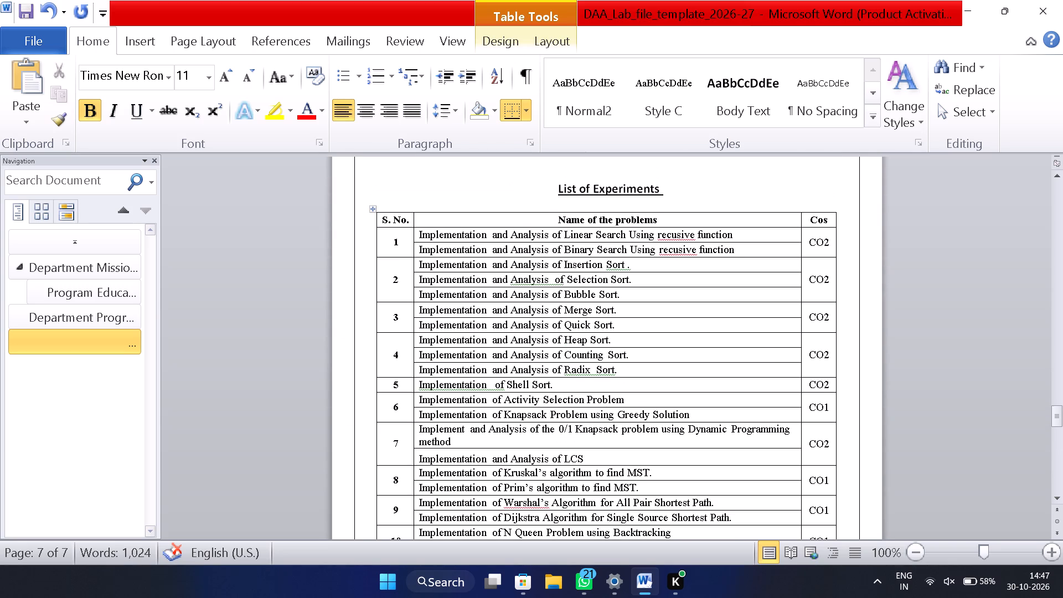
scroll(472, 263, right, 1)
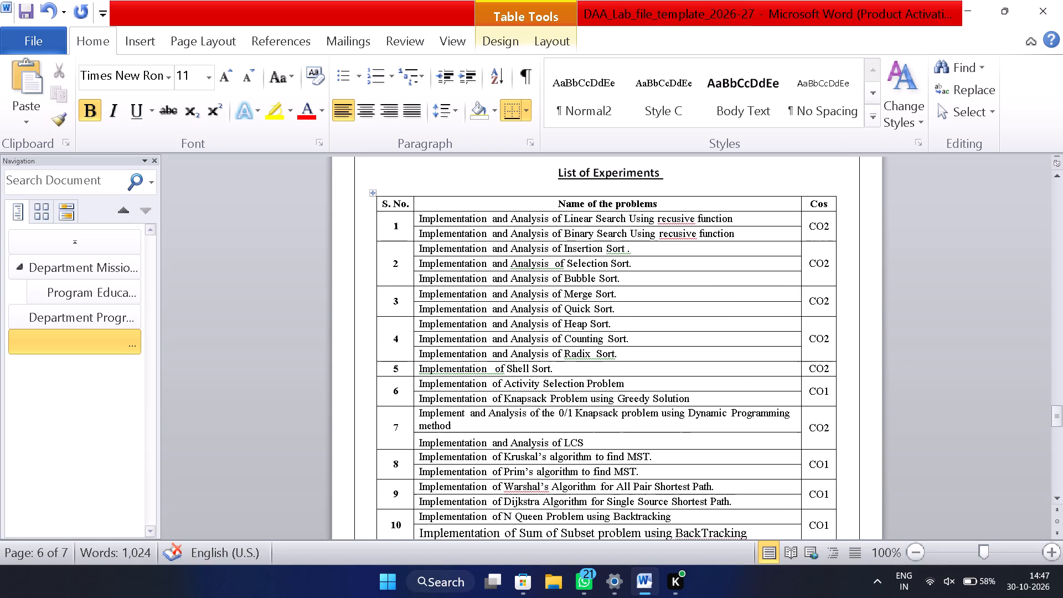
scroll(472, 263, right, 1)
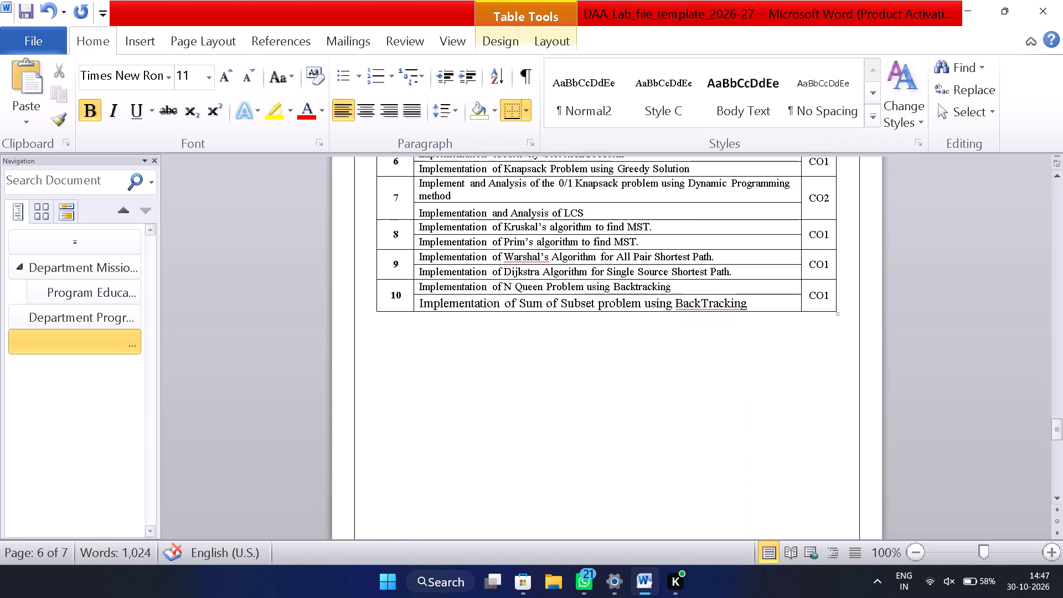
scroll(472, 263, right, 1)
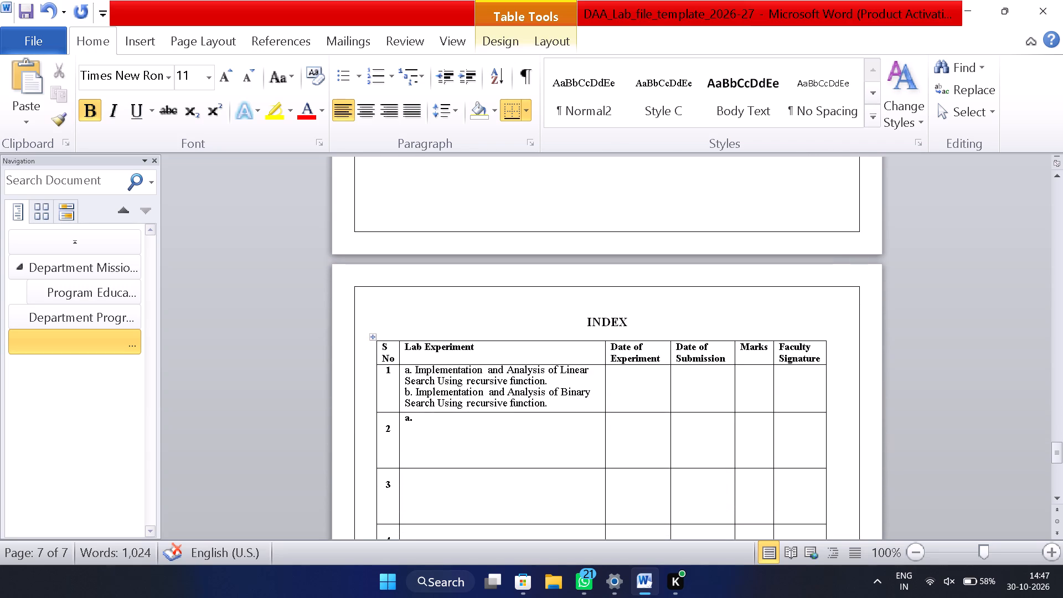
key(space)
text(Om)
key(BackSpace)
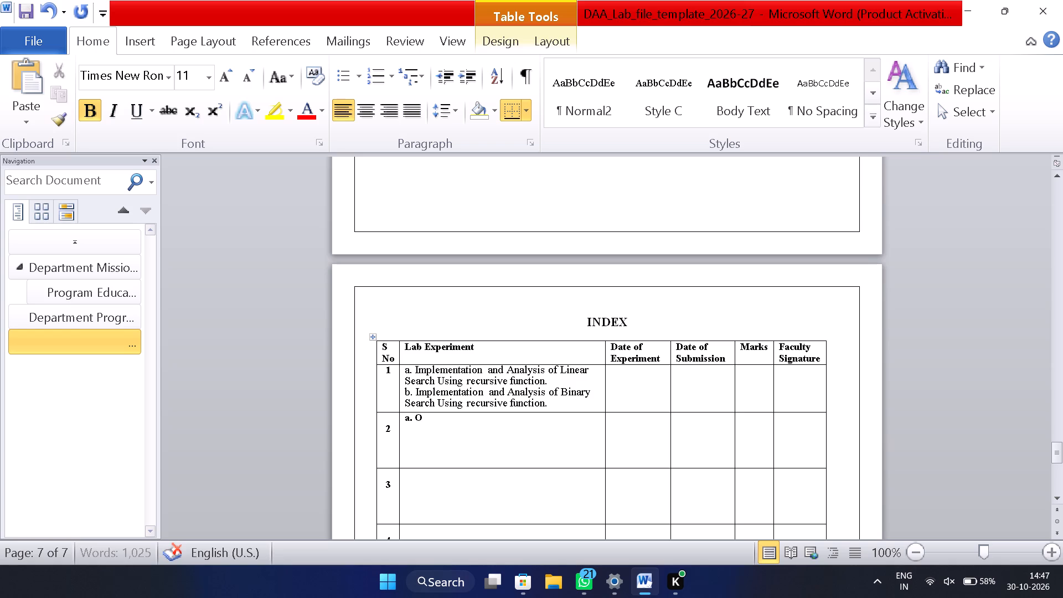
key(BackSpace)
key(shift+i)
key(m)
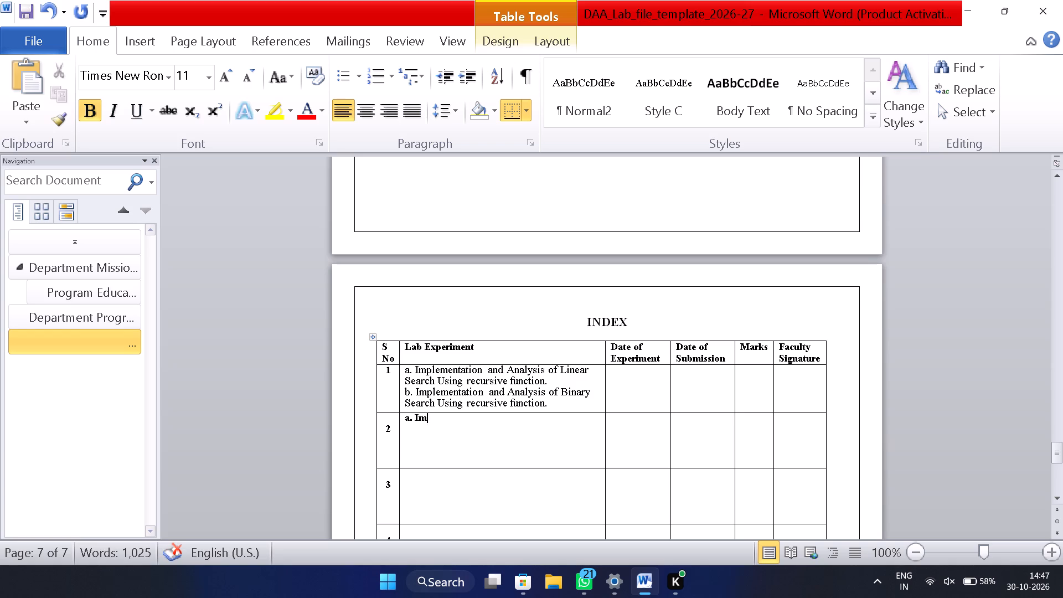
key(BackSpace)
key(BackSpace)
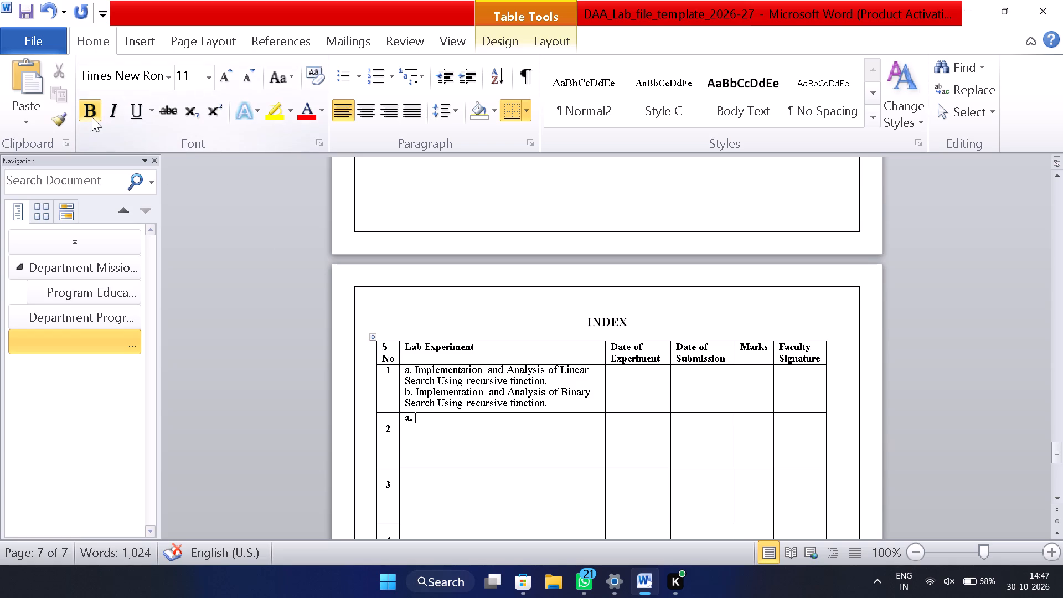
After the "a." label in INDEX row 2, enter "Implementation and Analysis of Insertion sort." in non-bold text.
click(92, 117)
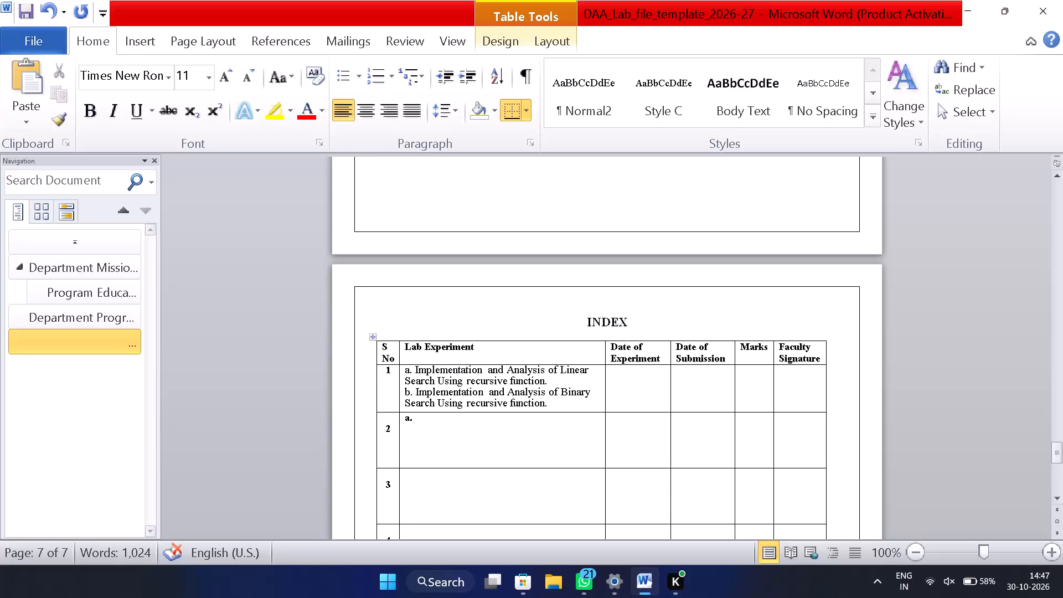
text(Im)
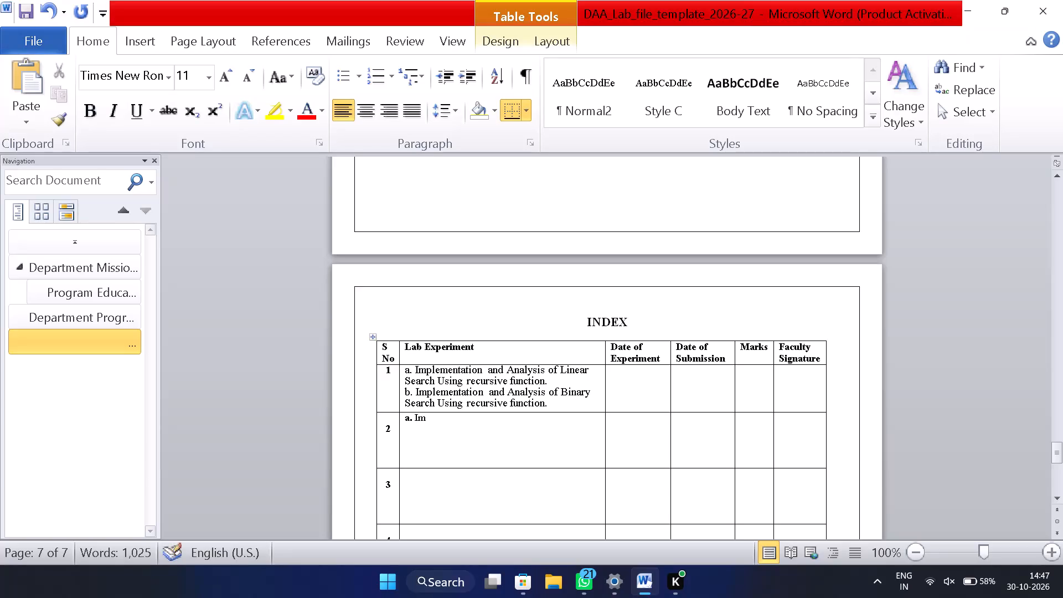
text(ple)
text(mentation)
key(space)
text(and)
key(space)
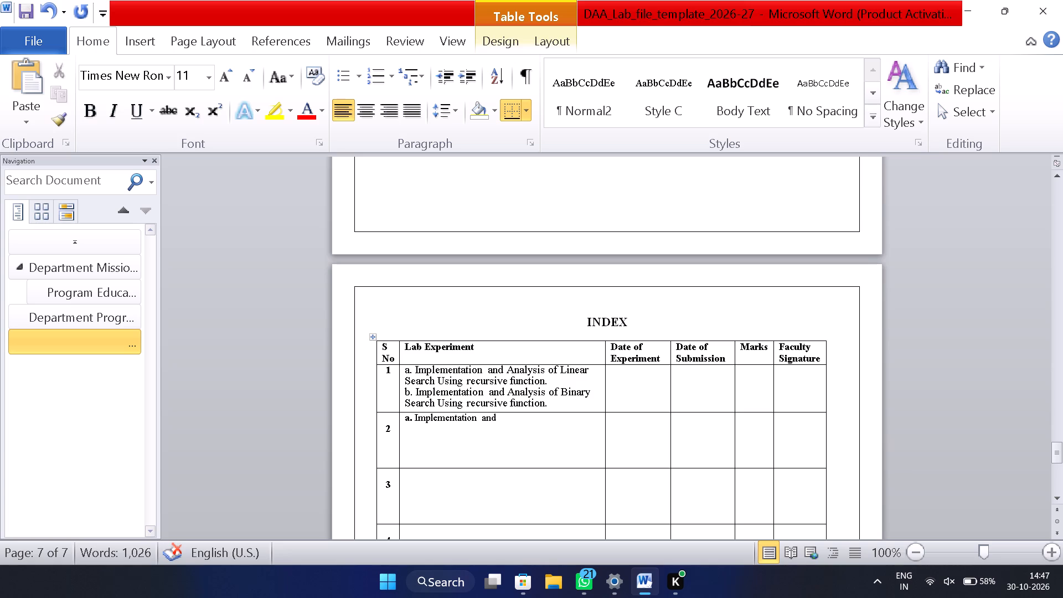
text(Ana)
key(l)
text(ysis)
key(space)
text(of)
key(space)
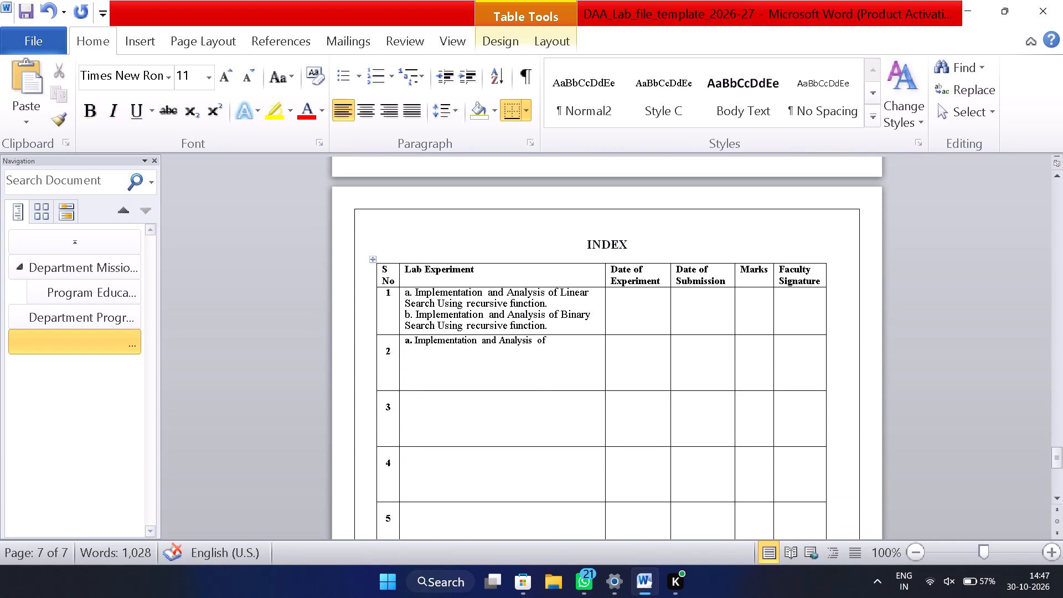
text(Insertion)
key(space)
text(sort)
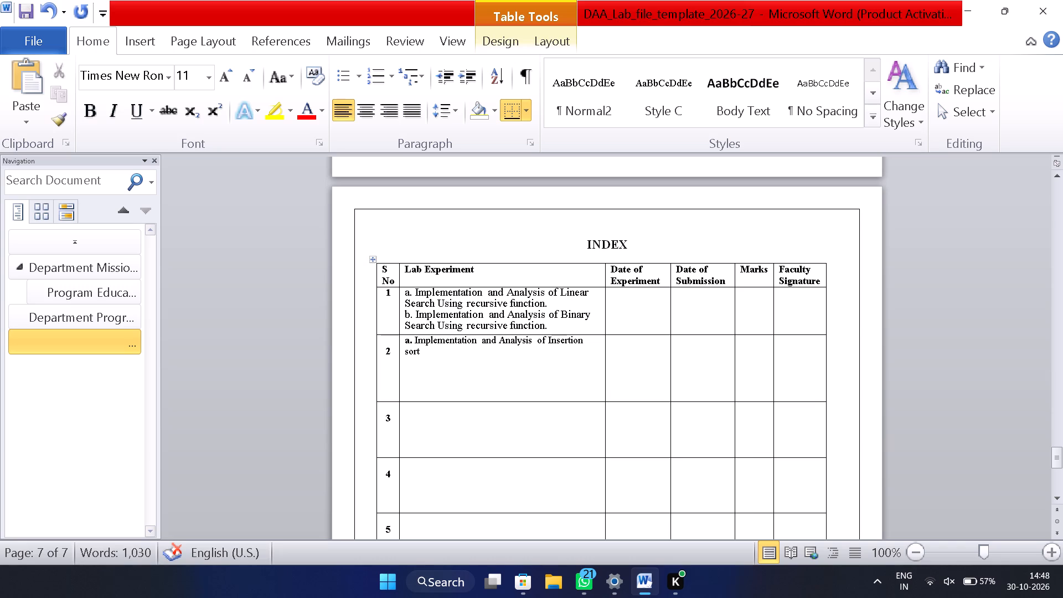
key(period)
Set the font size of the Insertion sort title in INDEX row 2 to 12.
drag(413, 340, 421, 349)
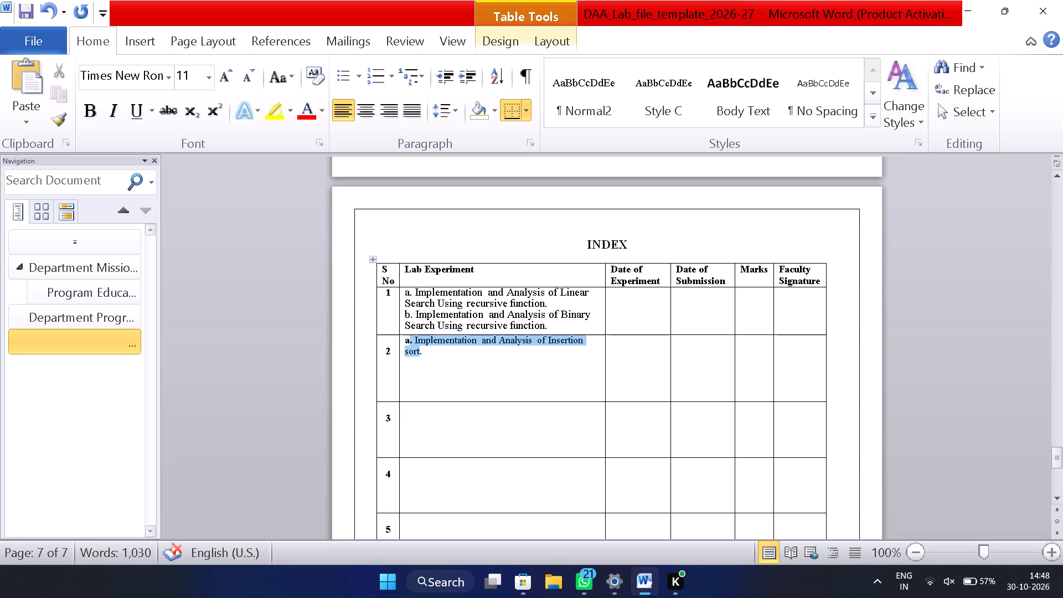
drag(421, 349, 424, 349)
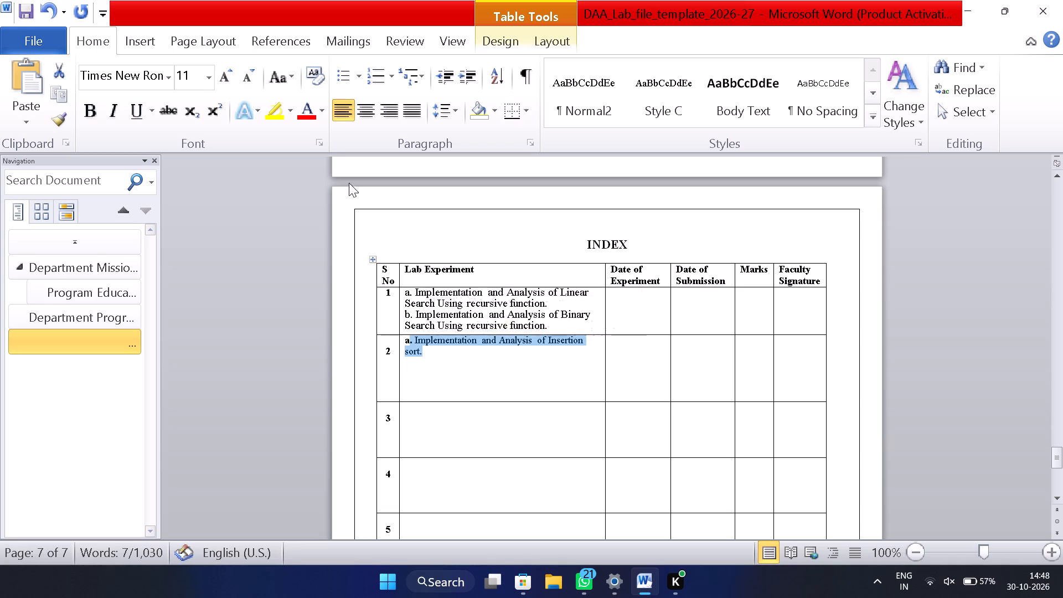
click(211, 73)
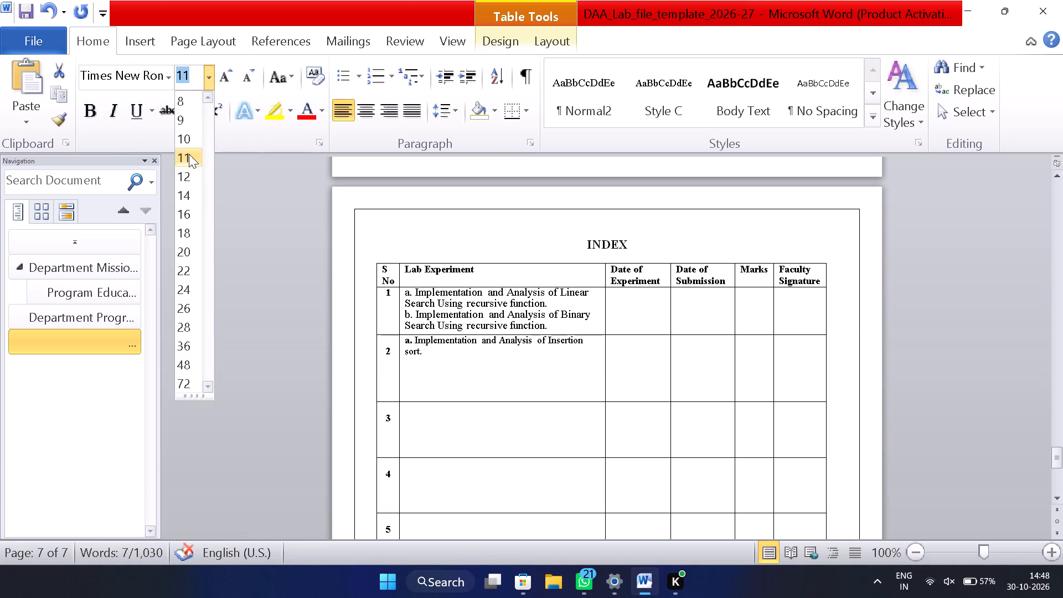
click(190, 173)
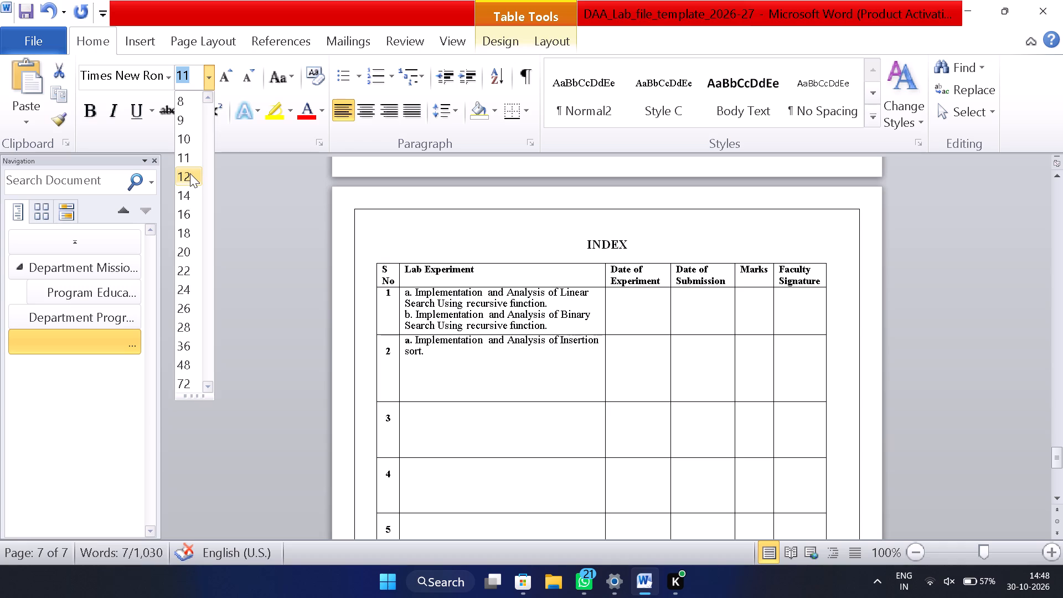
Start a new line below the Insertion sort entry in INDEX row 2.
click(430, 349)
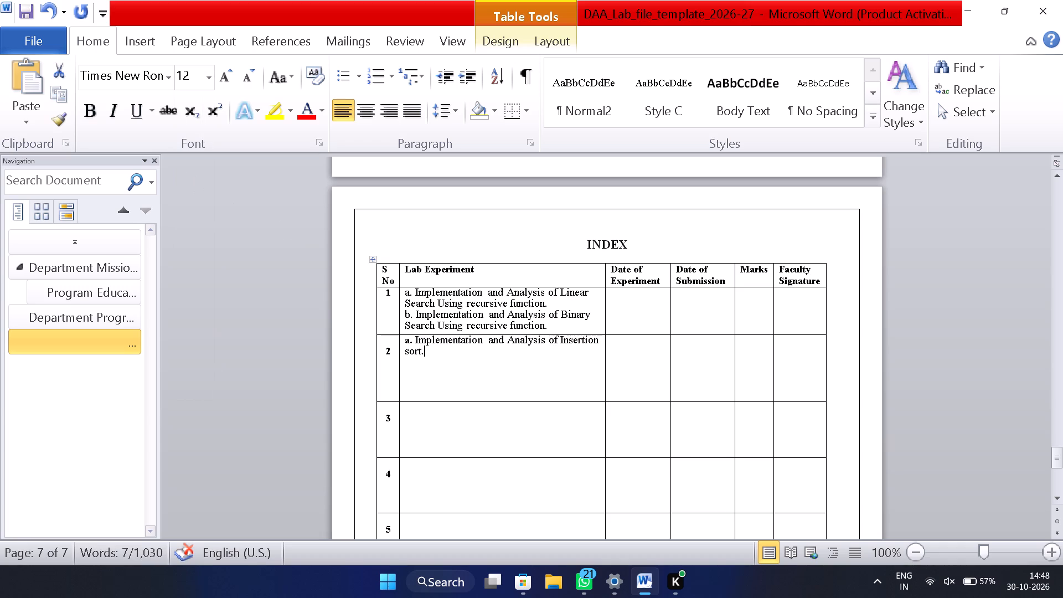
key(Return)
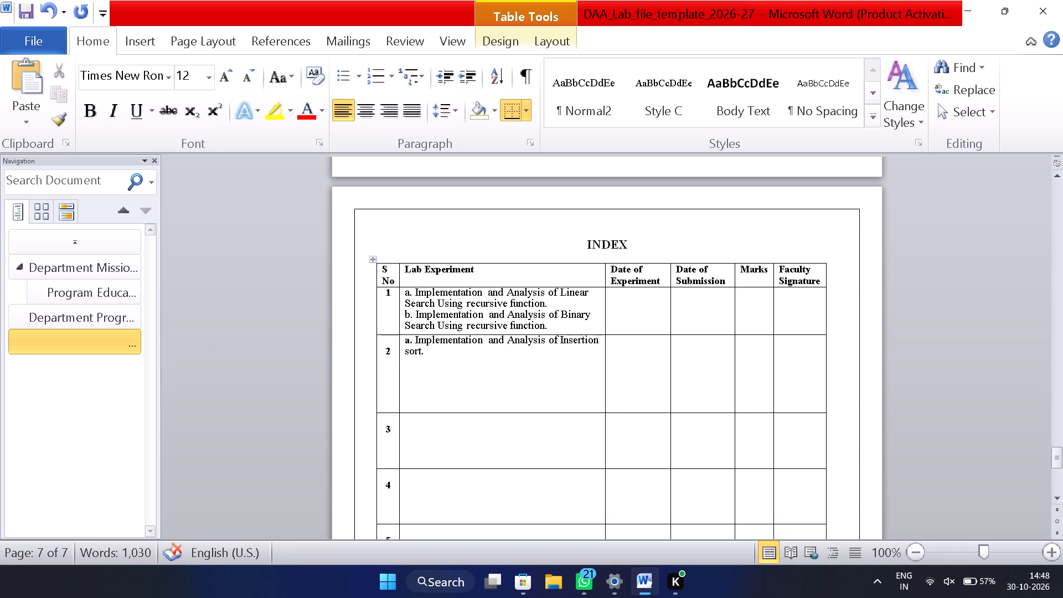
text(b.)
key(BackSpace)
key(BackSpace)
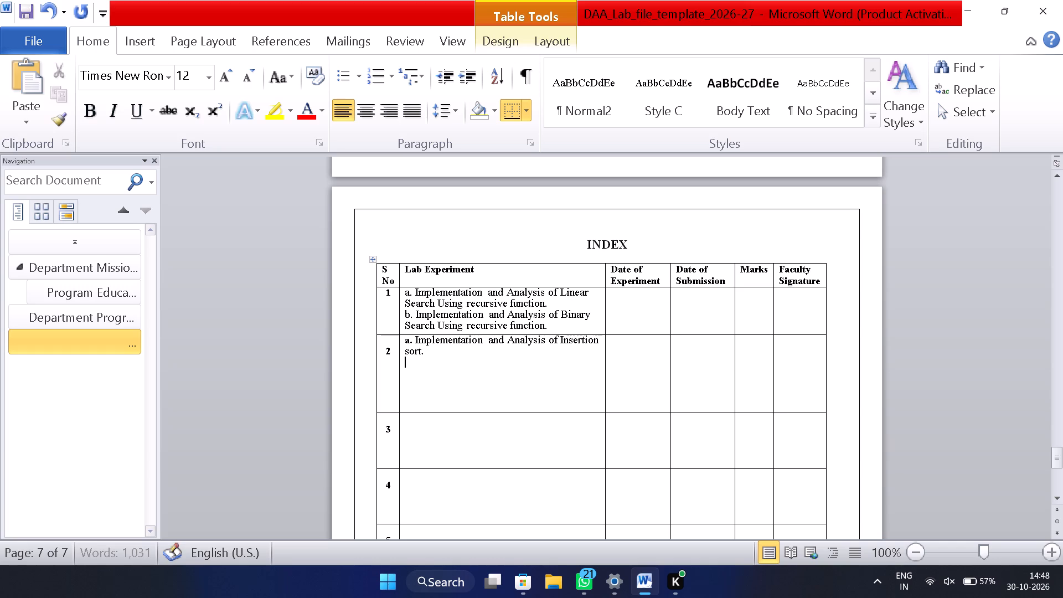
Start the line below the Insertion sort entry in INDEX row 2 with a bold "b." label.
click(82, 109)
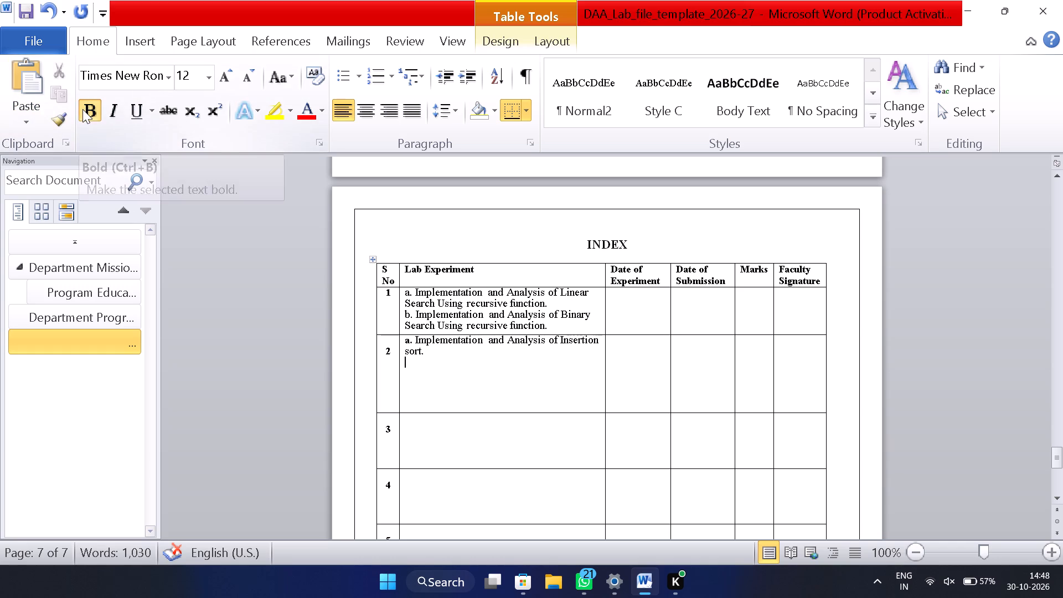
text(b.)
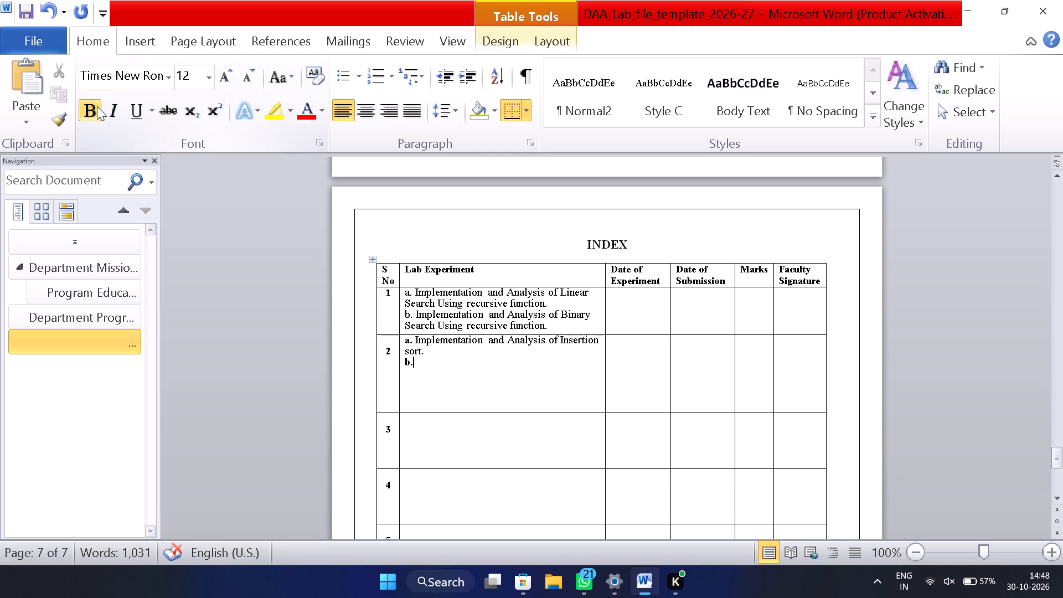
After the "b." label in INDEX row 2, enter "Implementation and Analysis of Selection sort." in non-bold text.
click(91, 109)
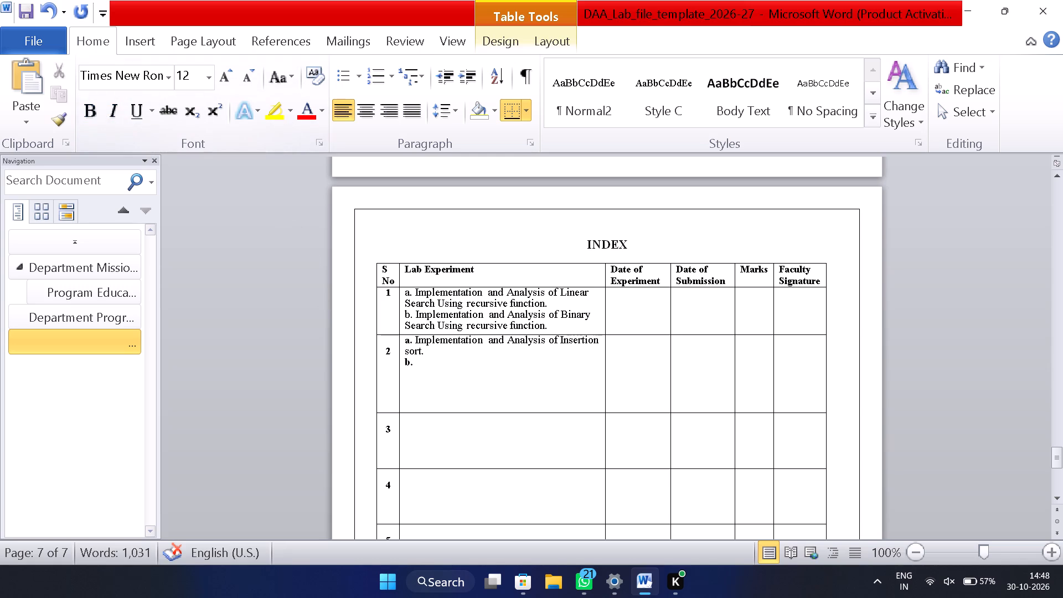
key(shift+i)
key(m)
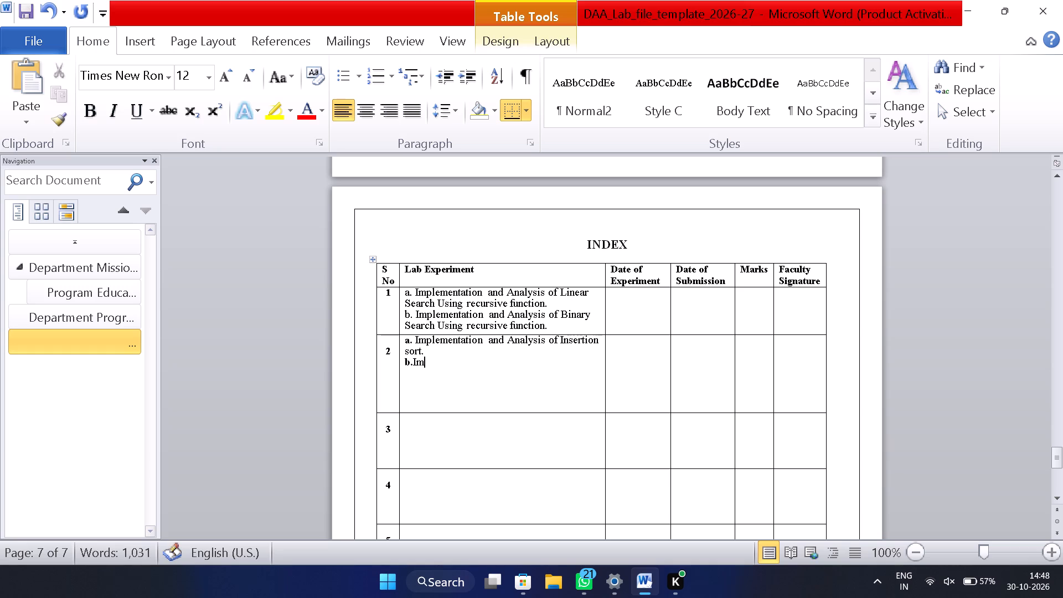
text(plementation ans)
key(BackSpace)
text(d)
key(space)
text(An)
text(alysis)
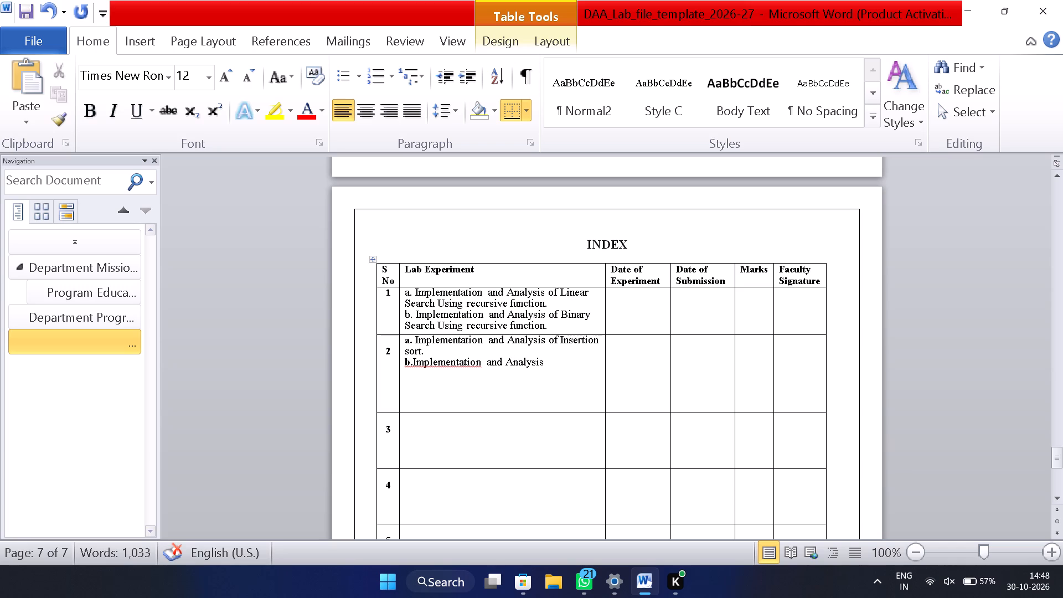
key(space)
text(of)
key(space)
text(Selection)
key(space)
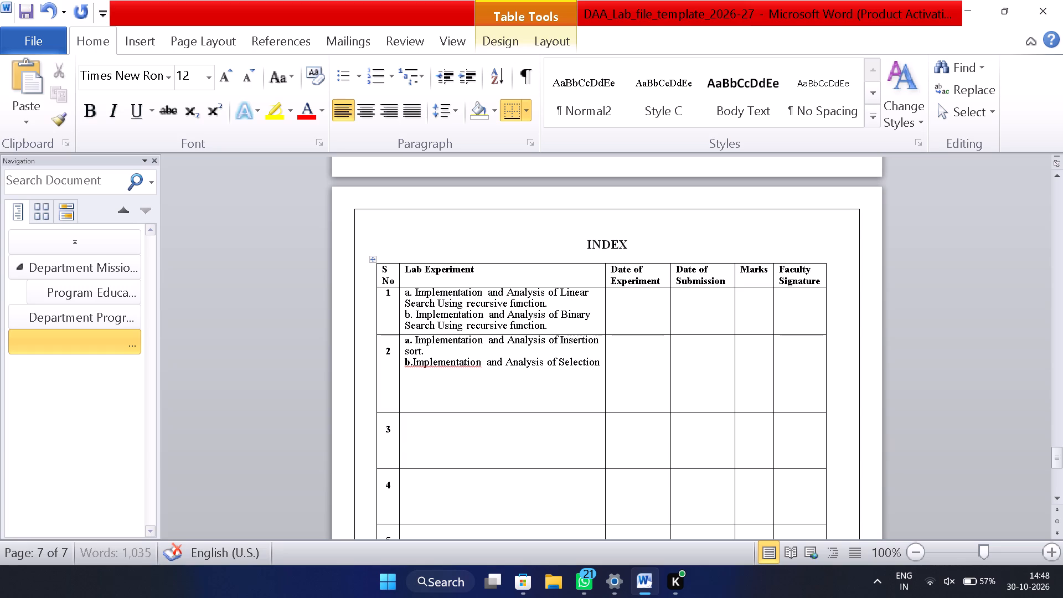
text(sort)
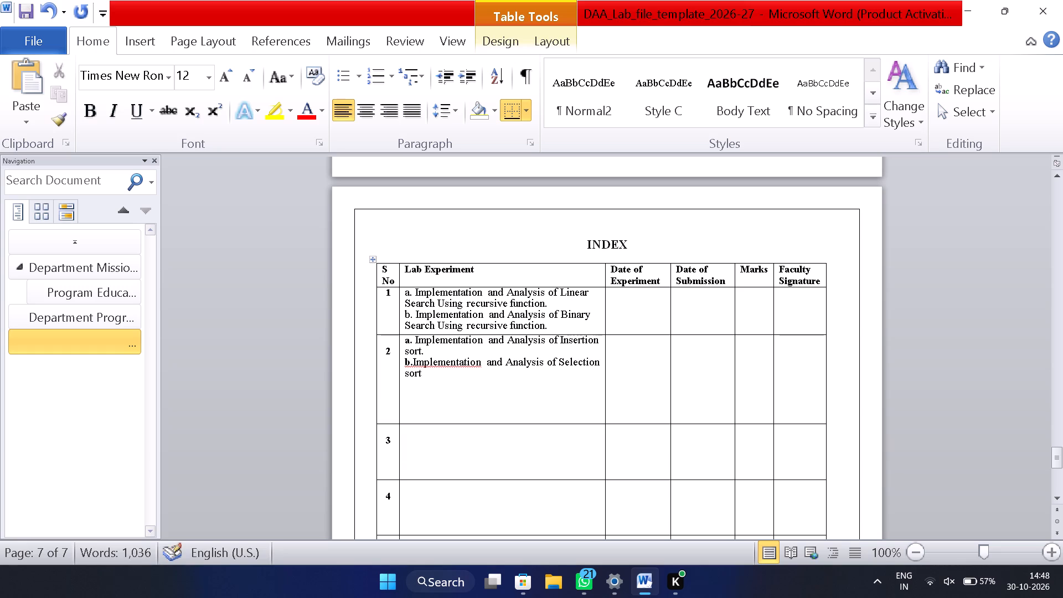
key(period)
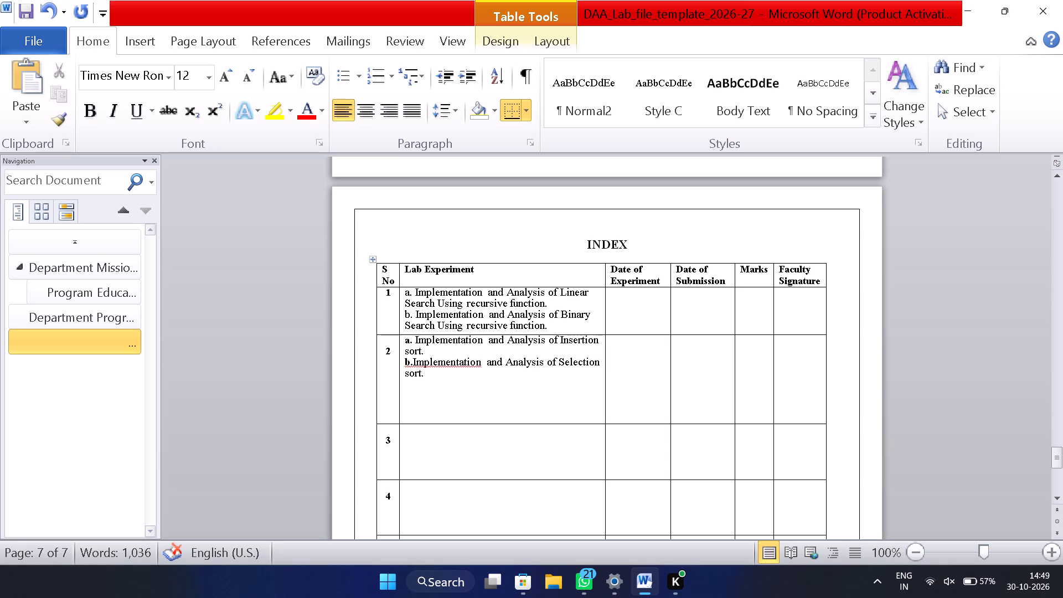
Insert a space between the "b." label and the Selection sort title in INDEX row 2.
click(412, 364)
key(space)
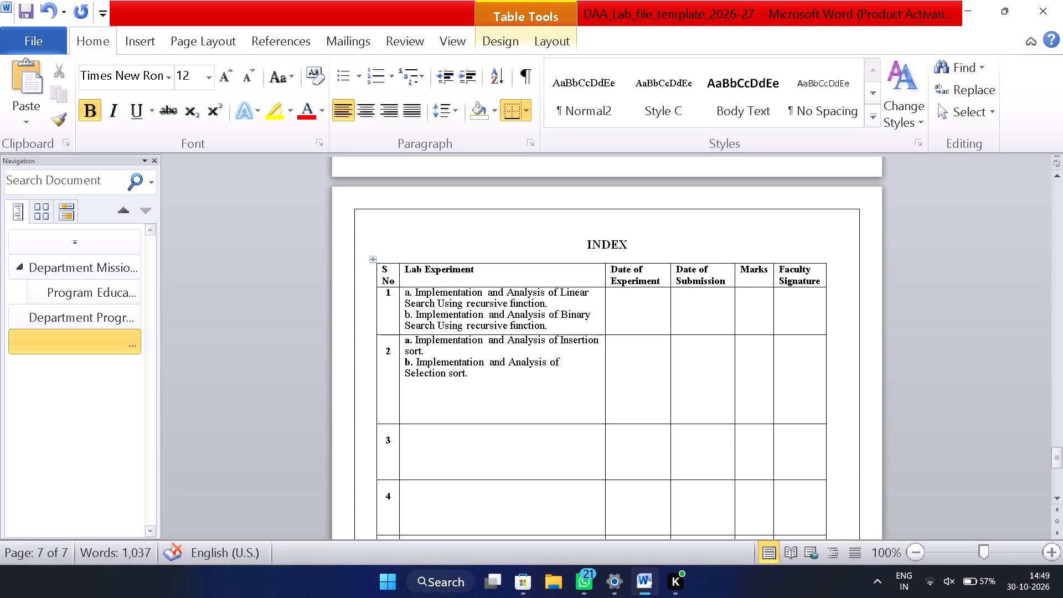
On the line below the Selection sort entry in INDEX row 2, enter a bold "c." label followed by a non-bold space.
click(409, 382)
key(c)
key(period)
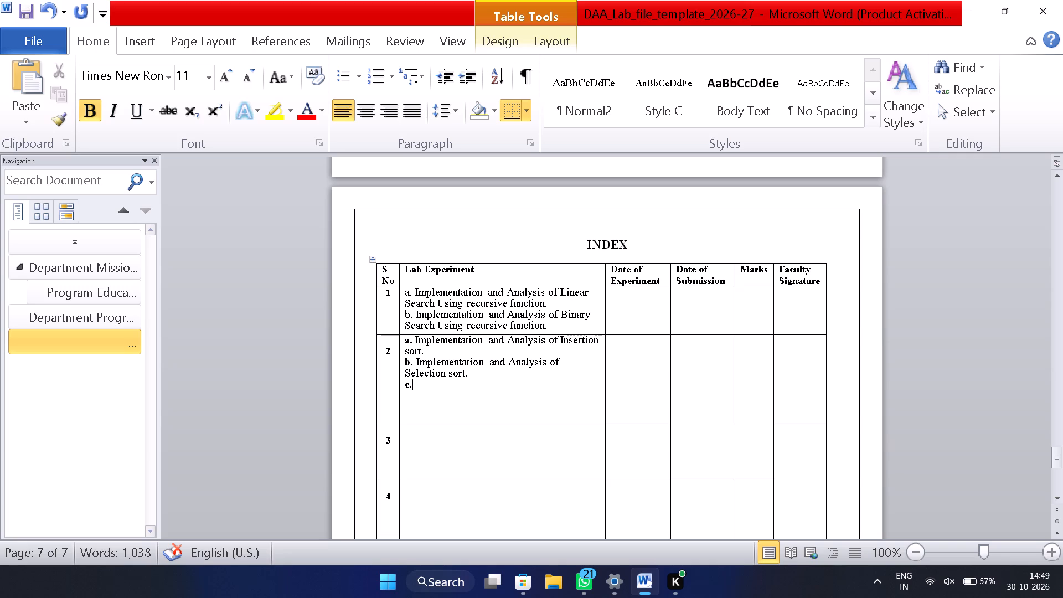
key(shift+i)
key(BackSpace)
click(96, 109)
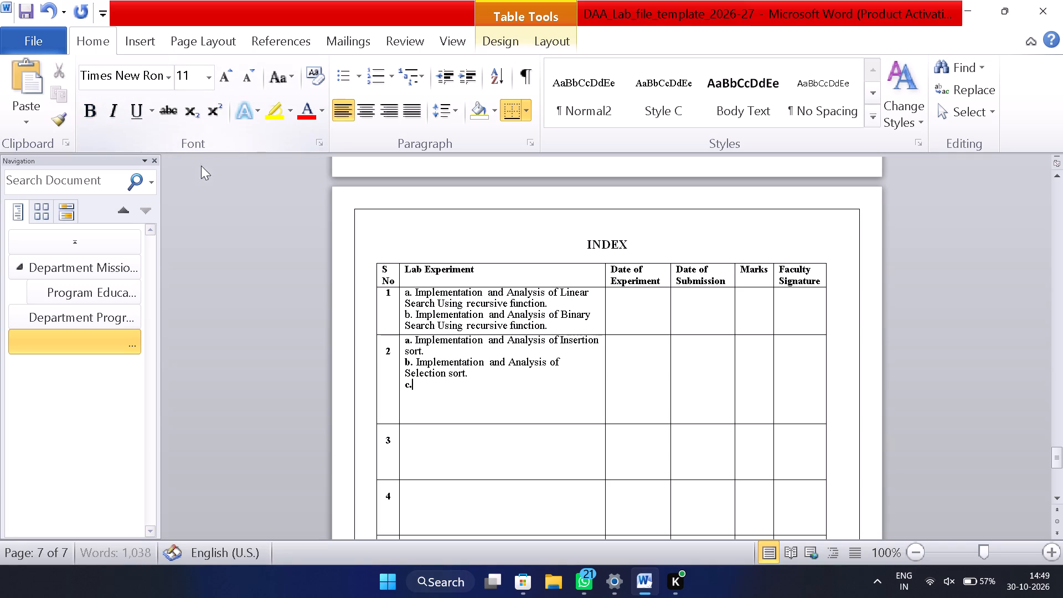
text(im)
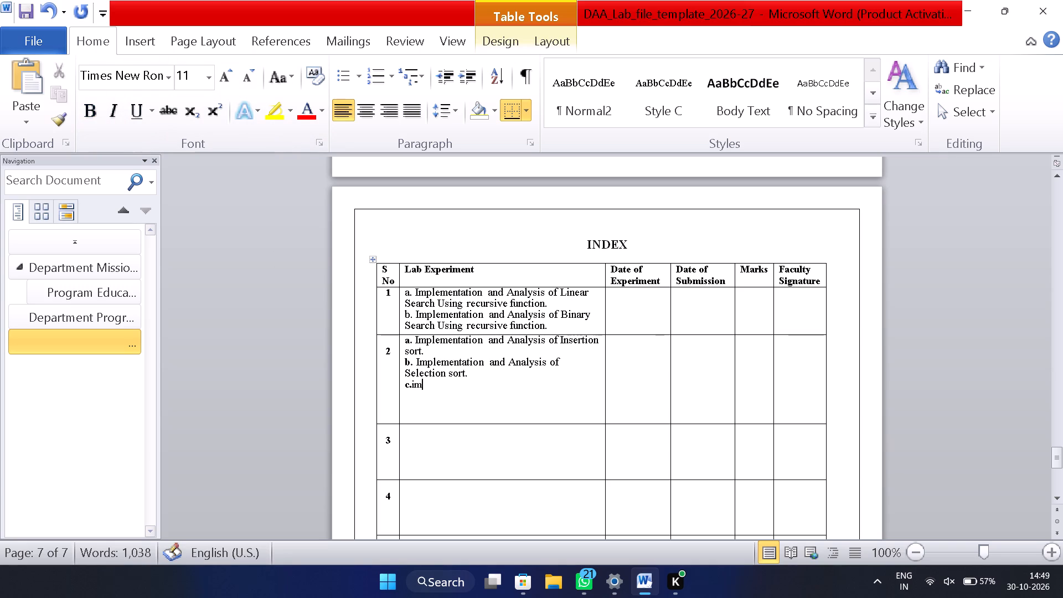
key(BackSpace)
key(BackSpace)
key(space)
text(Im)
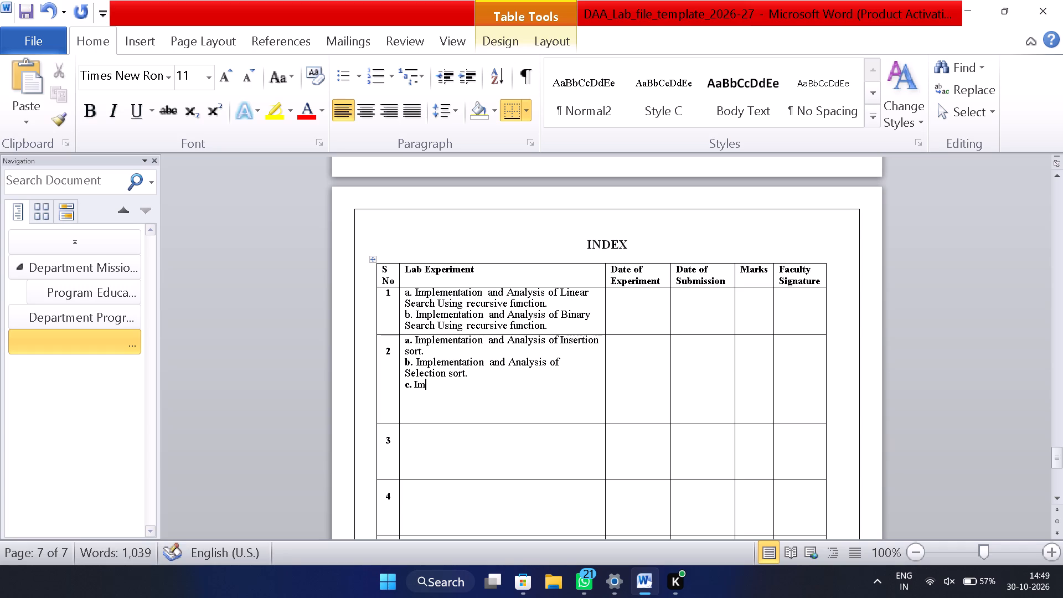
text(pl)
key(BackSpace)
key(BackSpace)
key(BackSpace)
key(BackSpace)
After the "c." label in INDEX row 2, enter "Implementation and Analysis of Bubble sort" in non-bold text.
text(Im)
text(plementation)
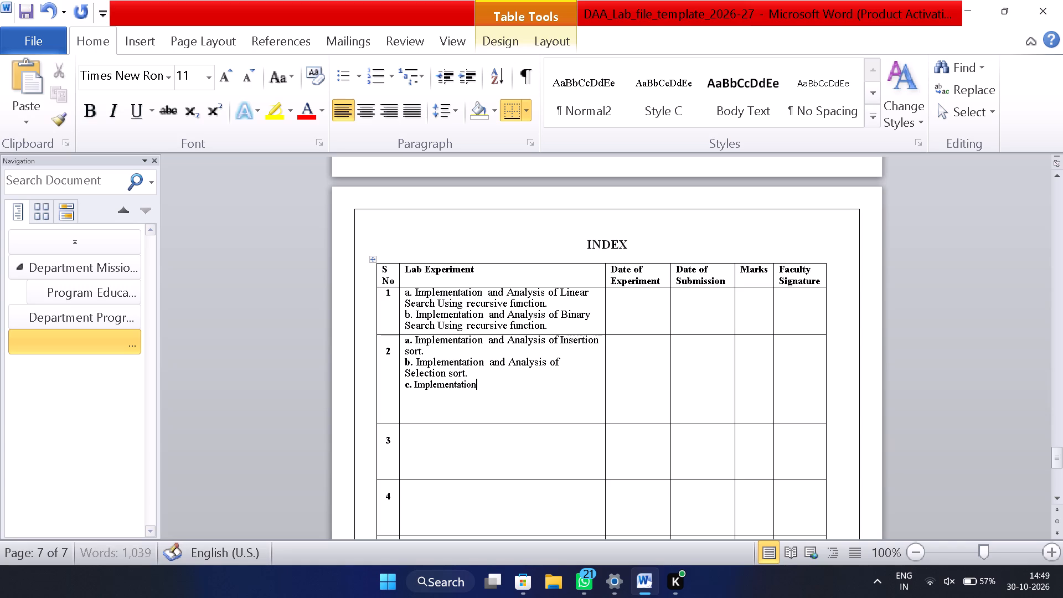
key(space)
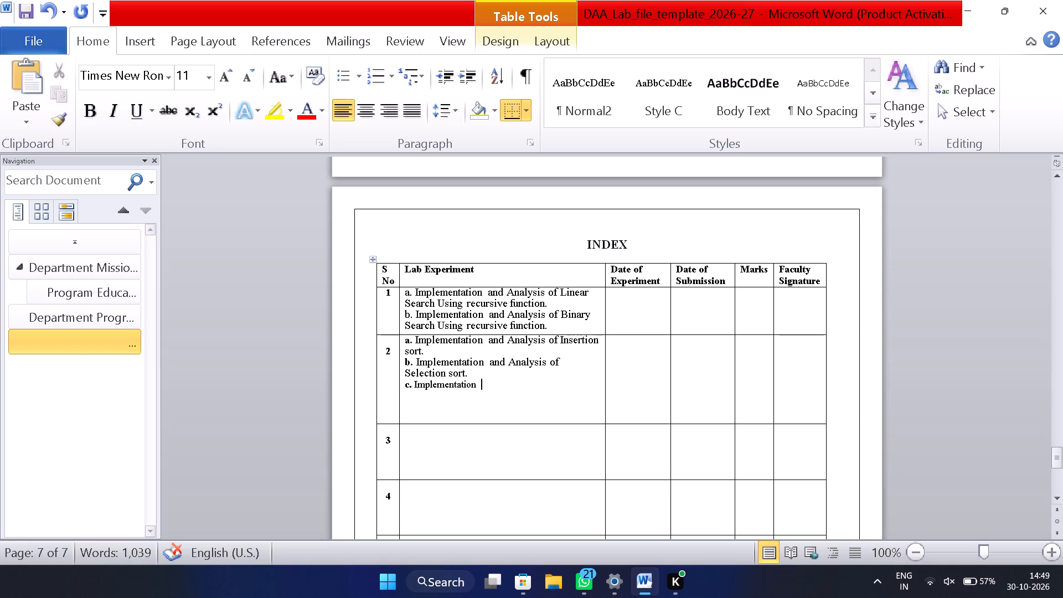
text(ans)
key(BackSpace)
text(d)
key(space)
text(Ana)
key(l)
text(ysis)
key(space)
text(of)
key(space)
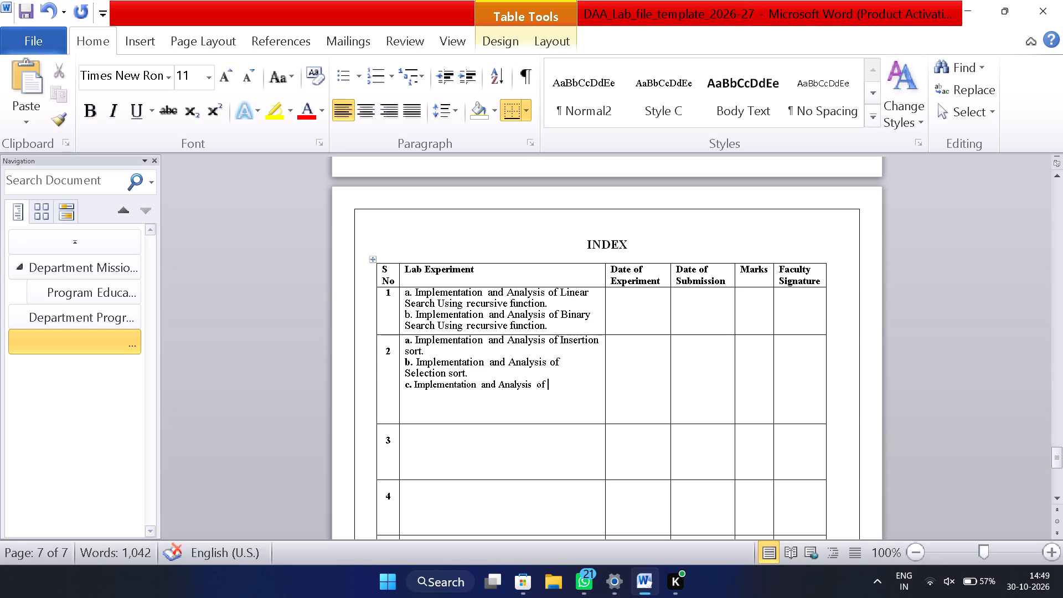
key(shift+b)
key(u)
text(bble)
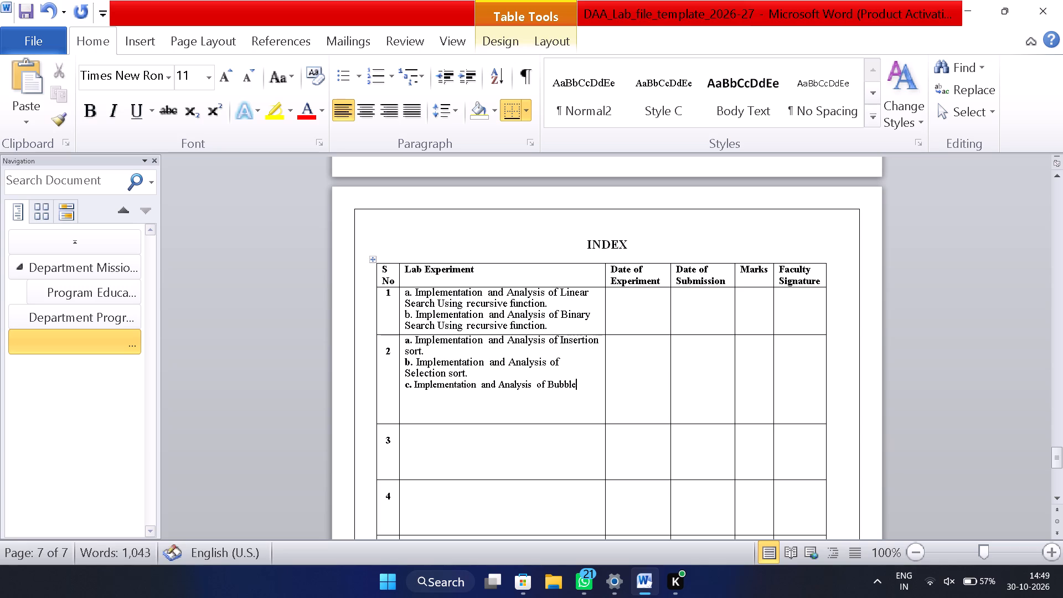
key(space)
text(sort)
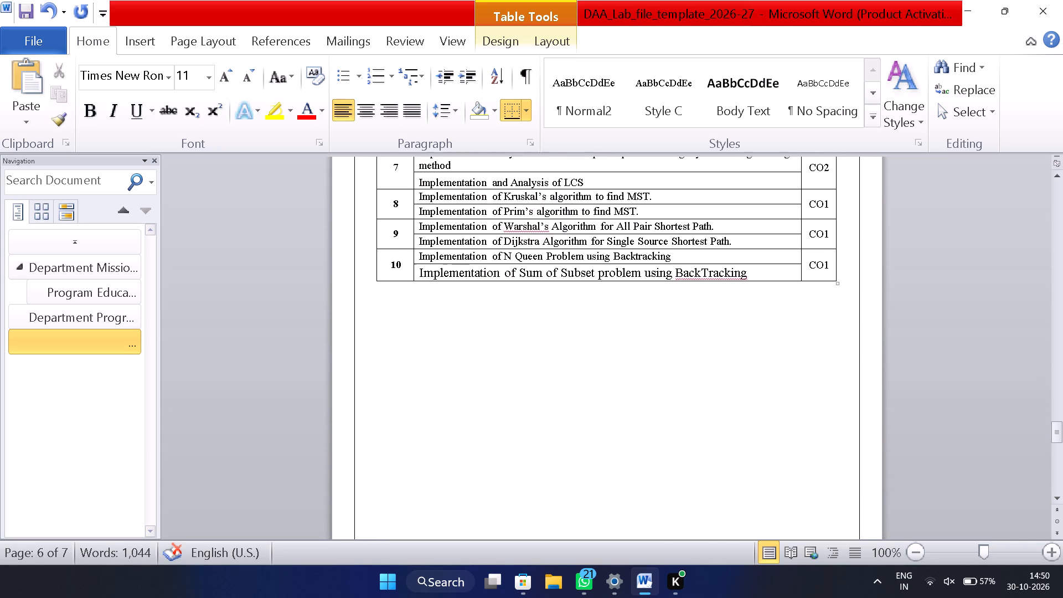
Delete the blank lines below the Bubble sort entry in INDEX row 2's Lab Experiment cell.
click(411, 280)
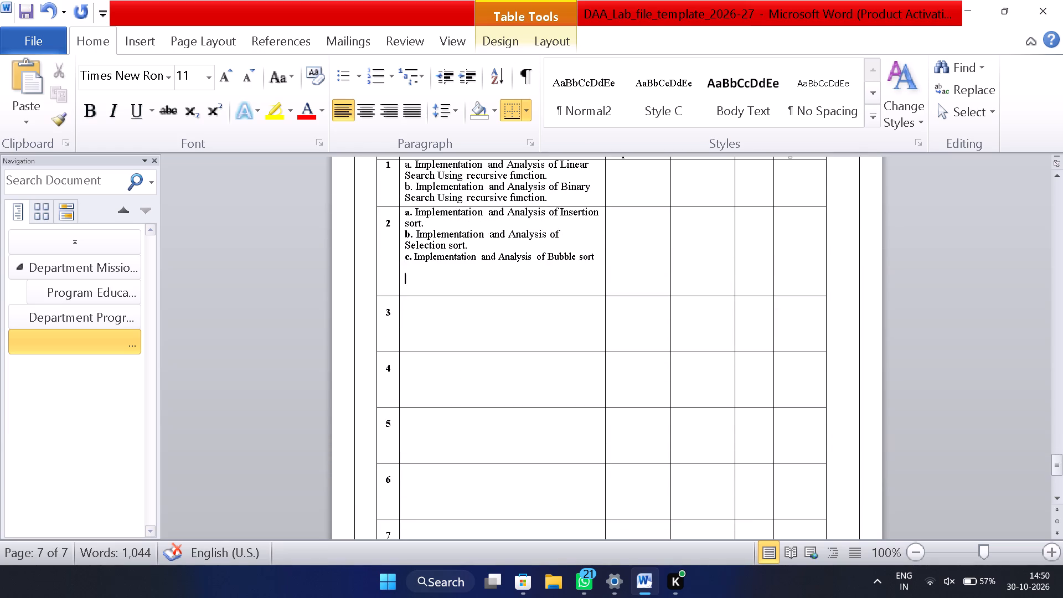
key(BackSpace)
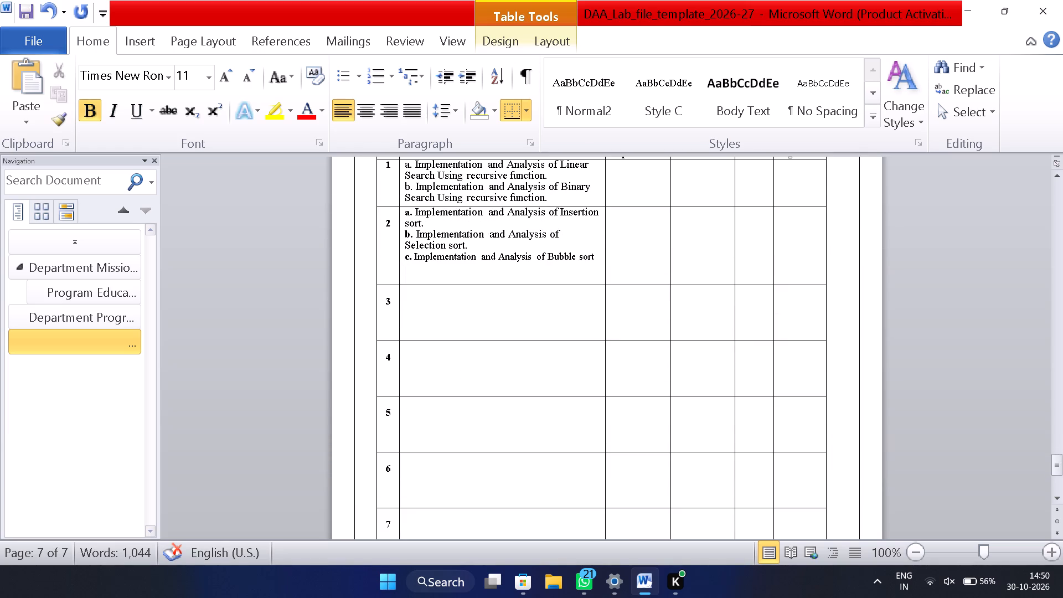
click(411, 275)
key(BackSpace)
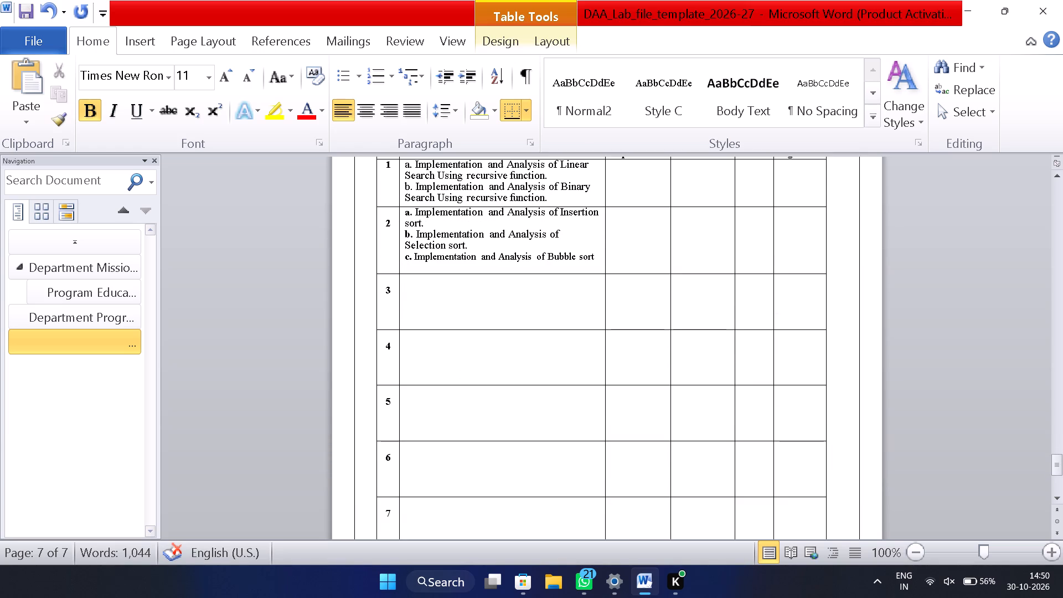
key(BackSpace)
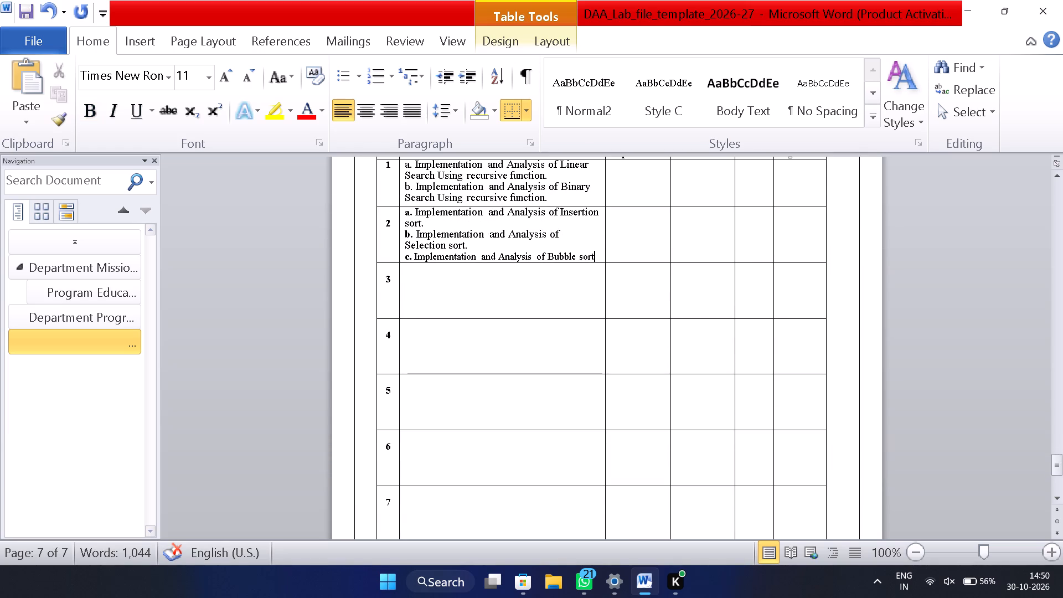
Set the font size of all three sort entries in INDEX row 2 to 12.
drag(405, 215, 474, 238)
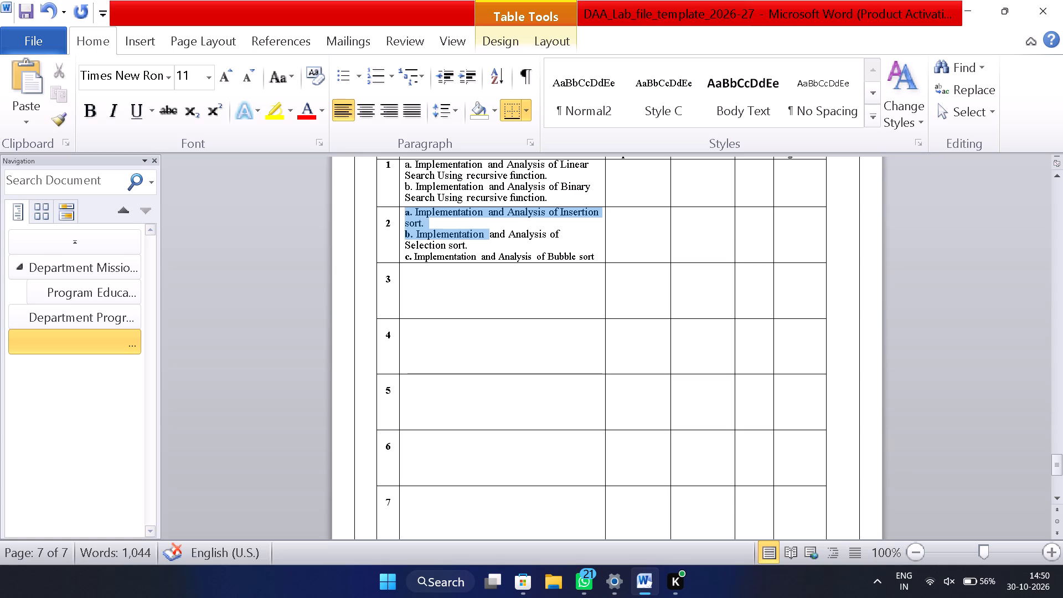
drag(474, 238, 591, 255)
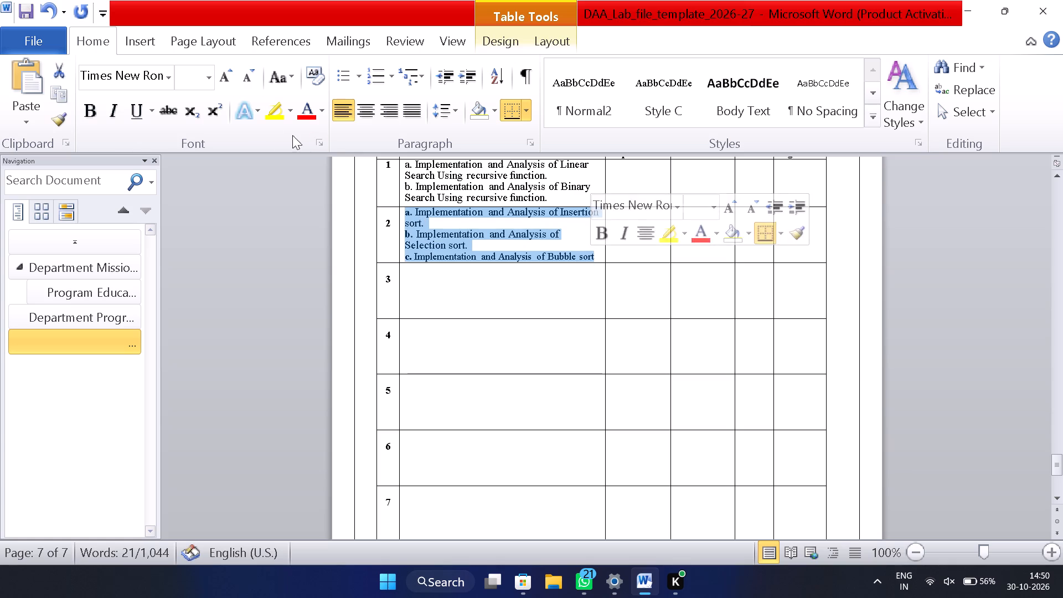
click(210, 80)
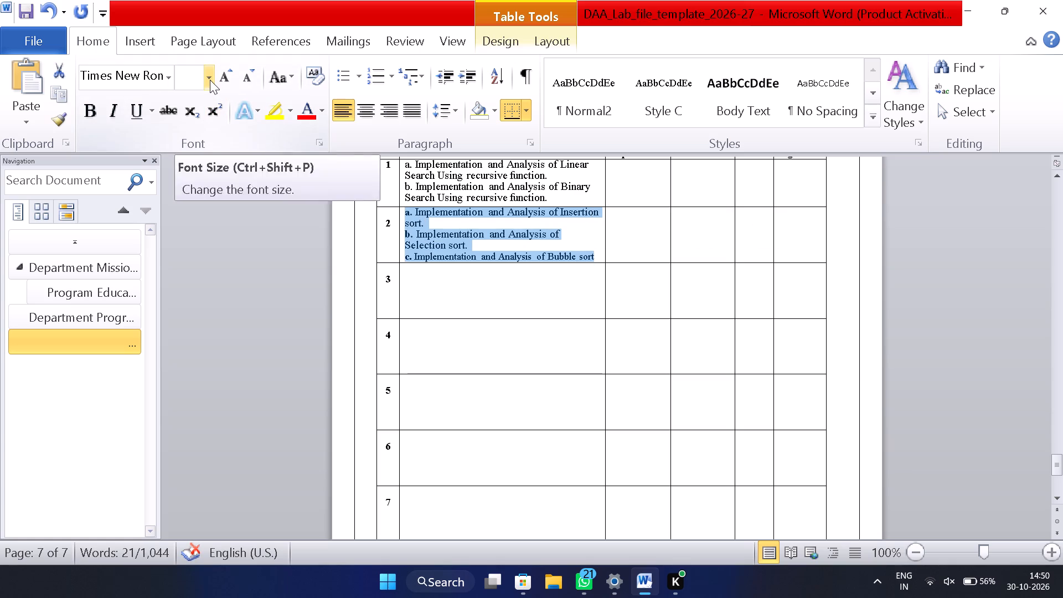
click(191, 178)
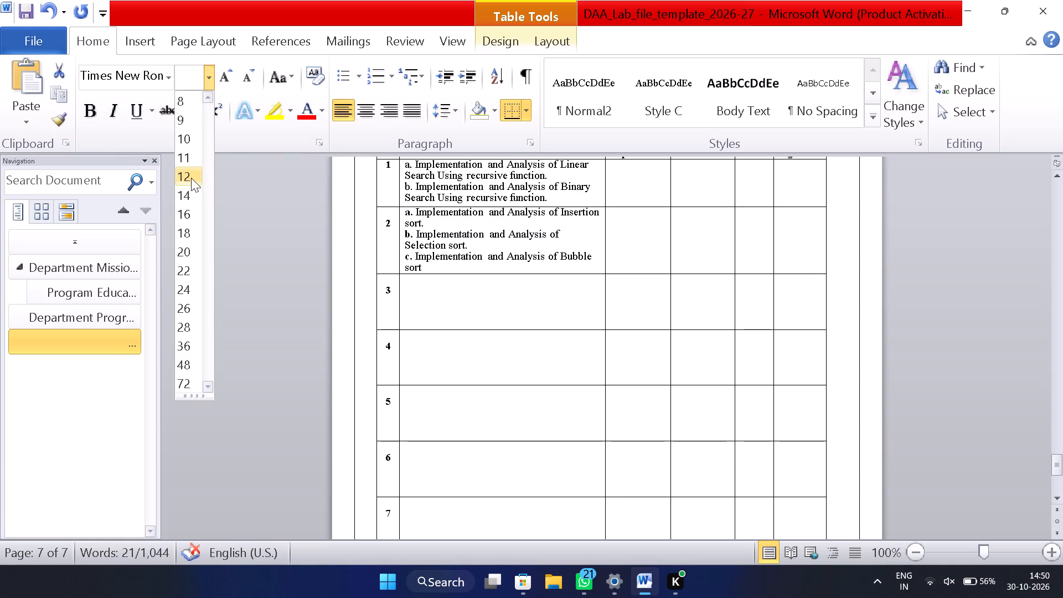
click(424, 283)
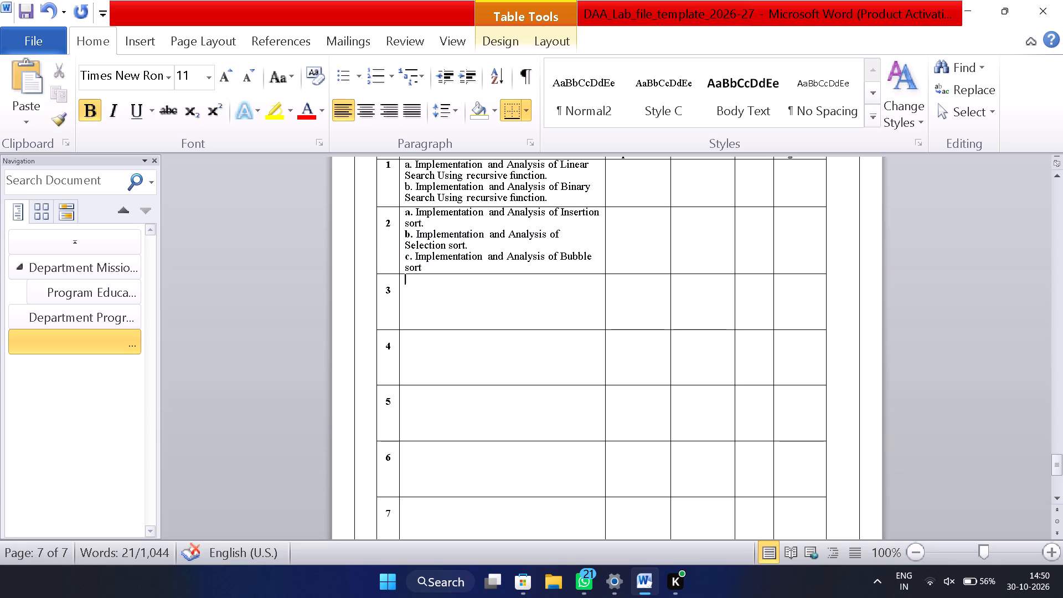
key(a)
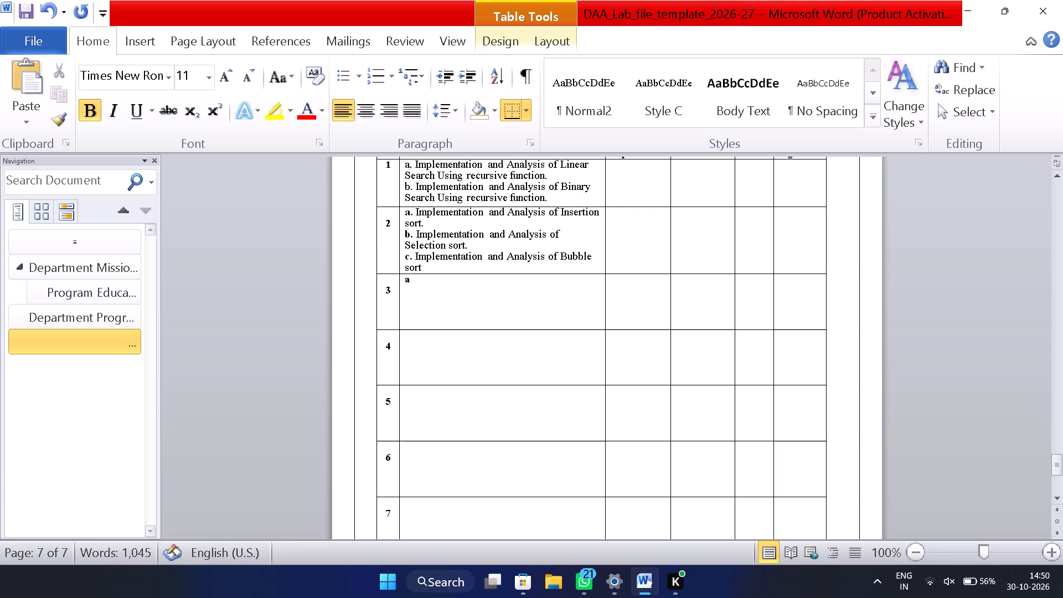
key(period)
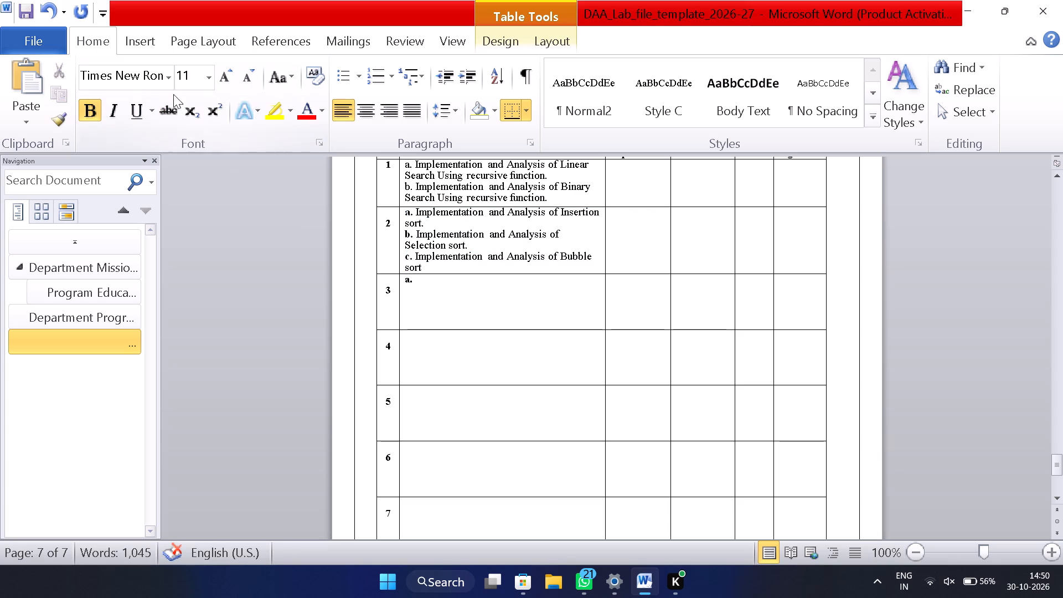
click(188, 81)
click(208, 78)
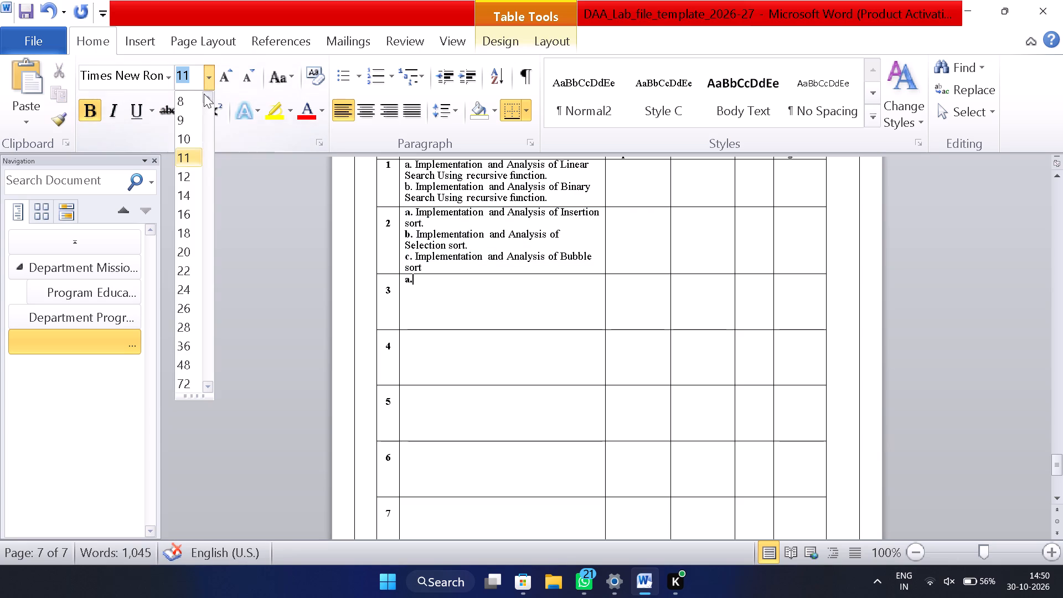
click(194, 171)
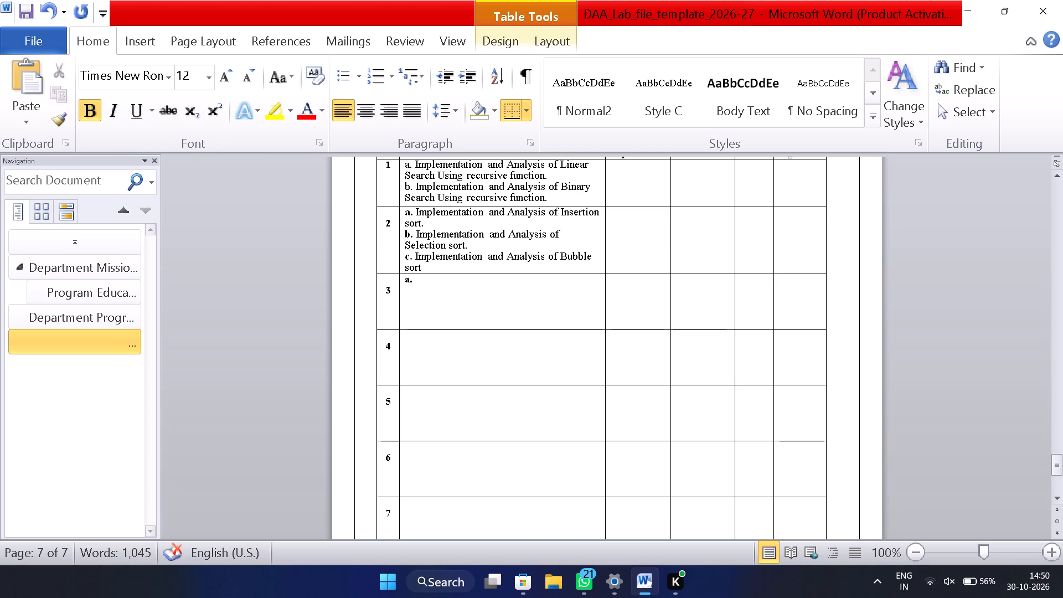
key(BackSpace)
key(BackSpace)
Enter a bold "a." label at font size 12 in INDEX row 3's Lab Experiment cell.
click(208, 76)
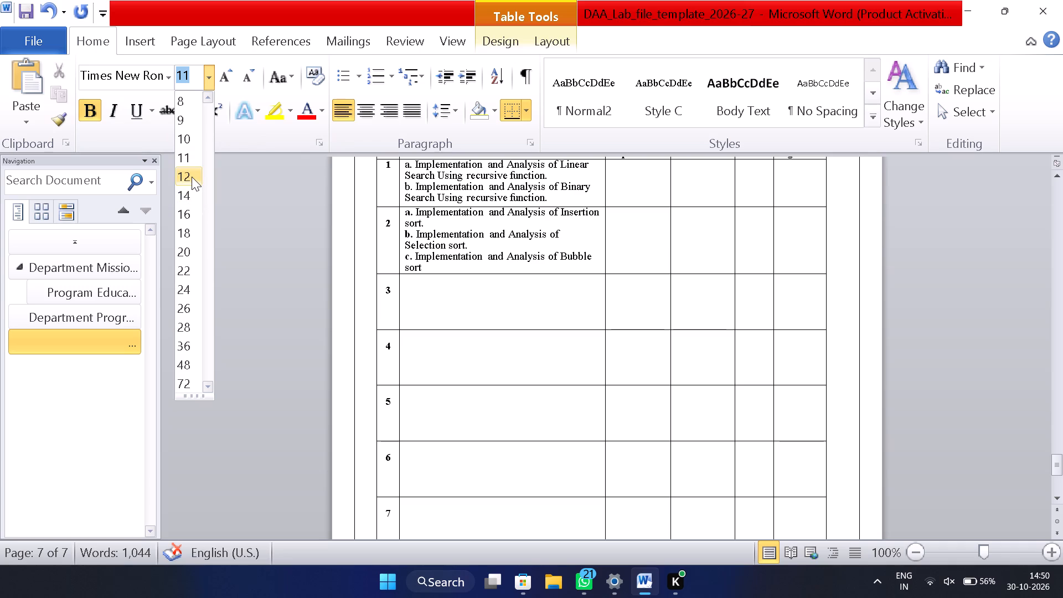
click(192, 177)
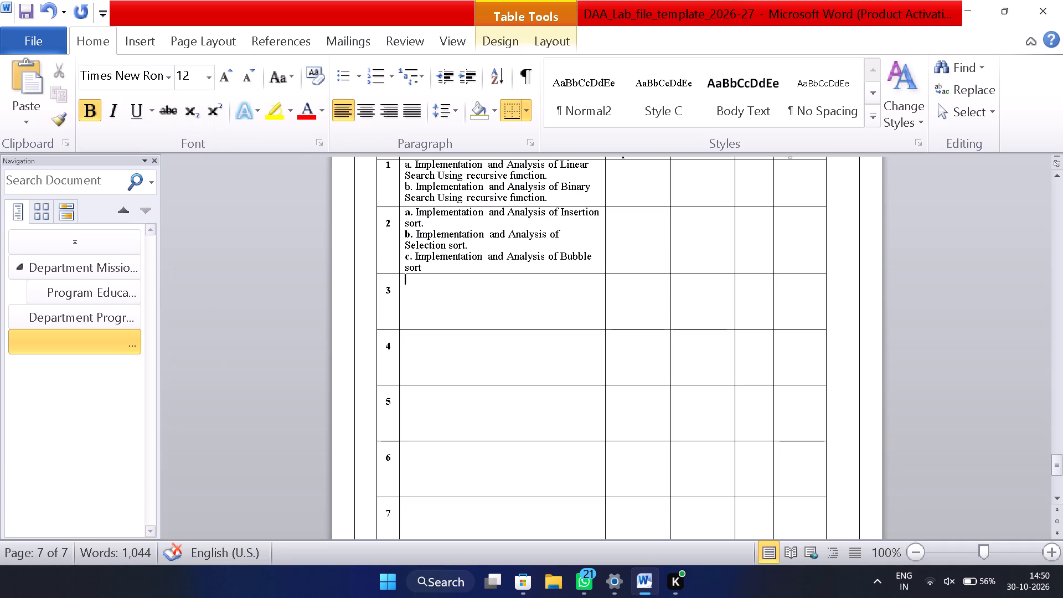
key(a)
key(period)
After the "a." label in INDEX row 3, enter a space and "Implementation and Analysis of Quick sort" in non-bold text.
click(90, 106)
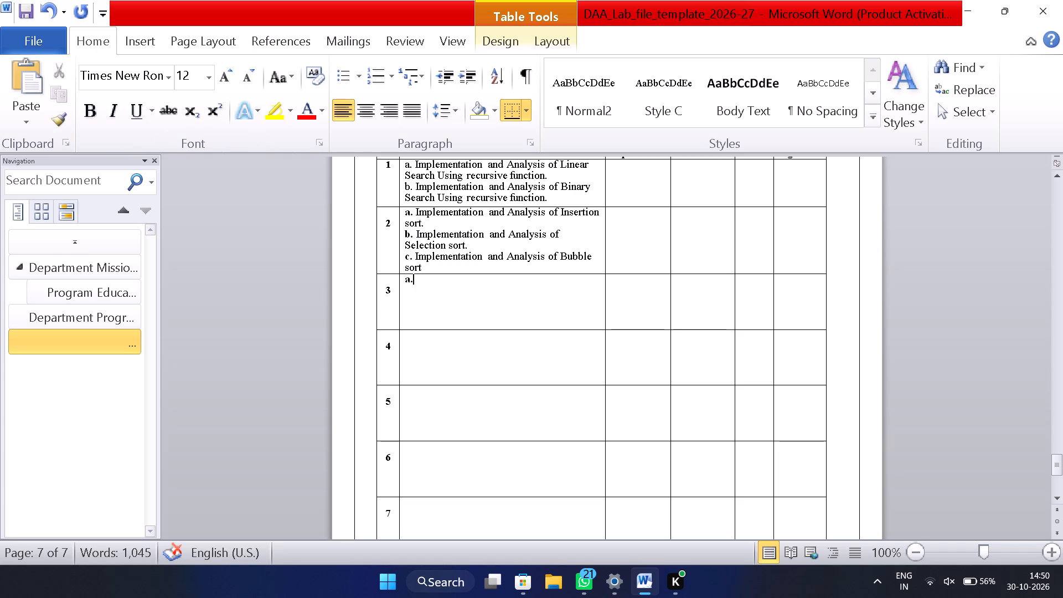
scroll(429, 302, up, 1)
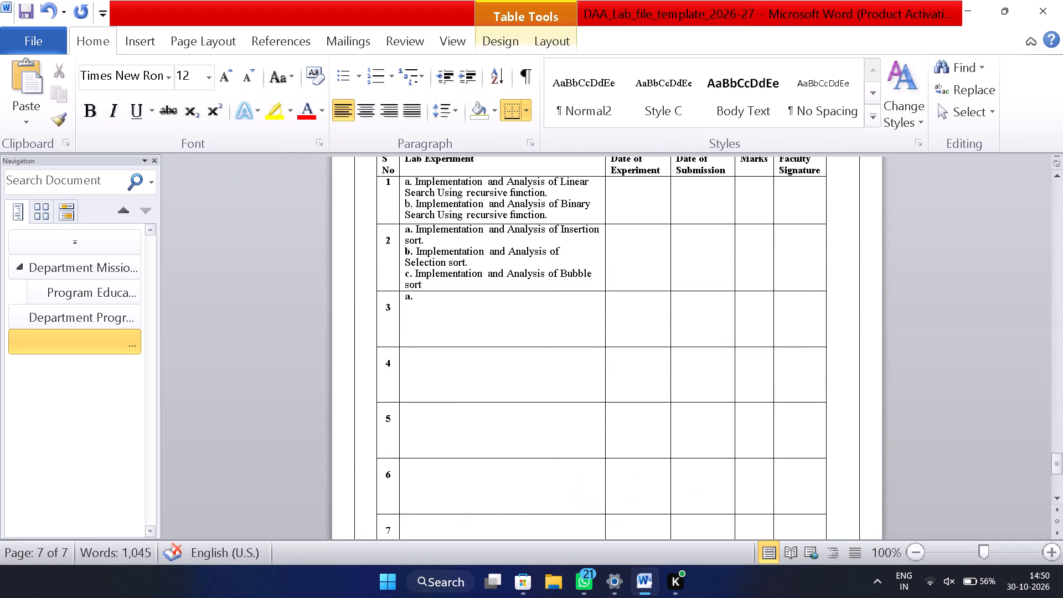
key(space)
text(I)
text(mplemen)
key(BackSpace)
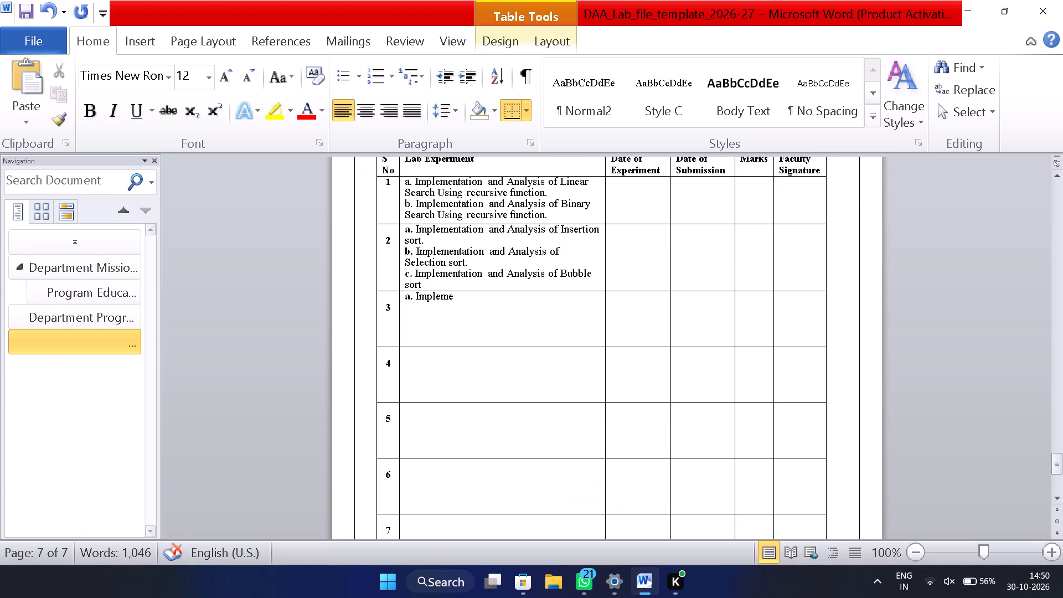
text(ntation)
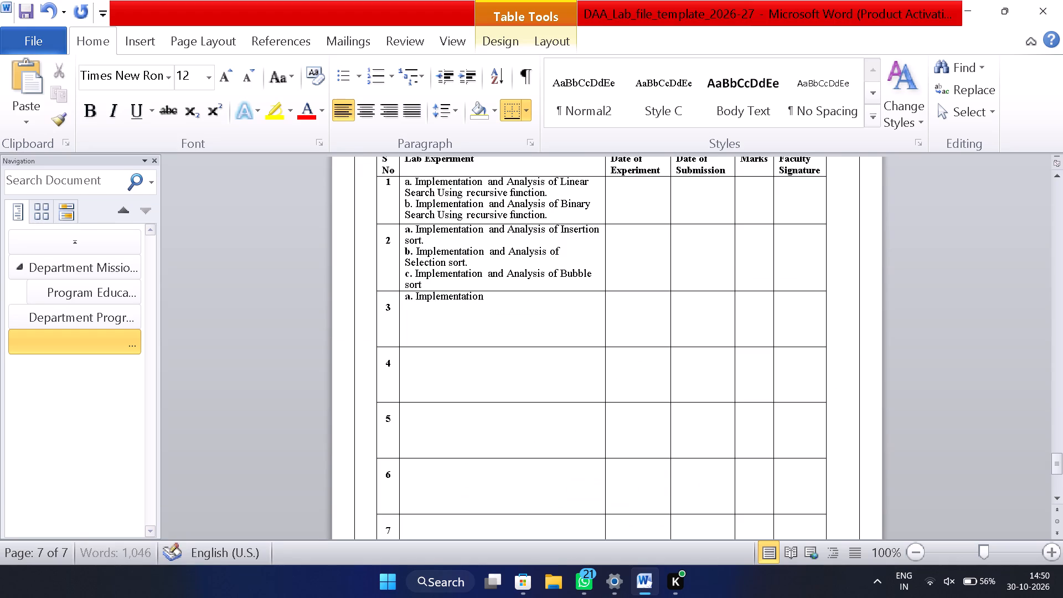
key(space)
text(ans)
key(space)
key(BackSpace)
key(BackSpace)
text(d)
key(space)
text(Ana)
key(l)
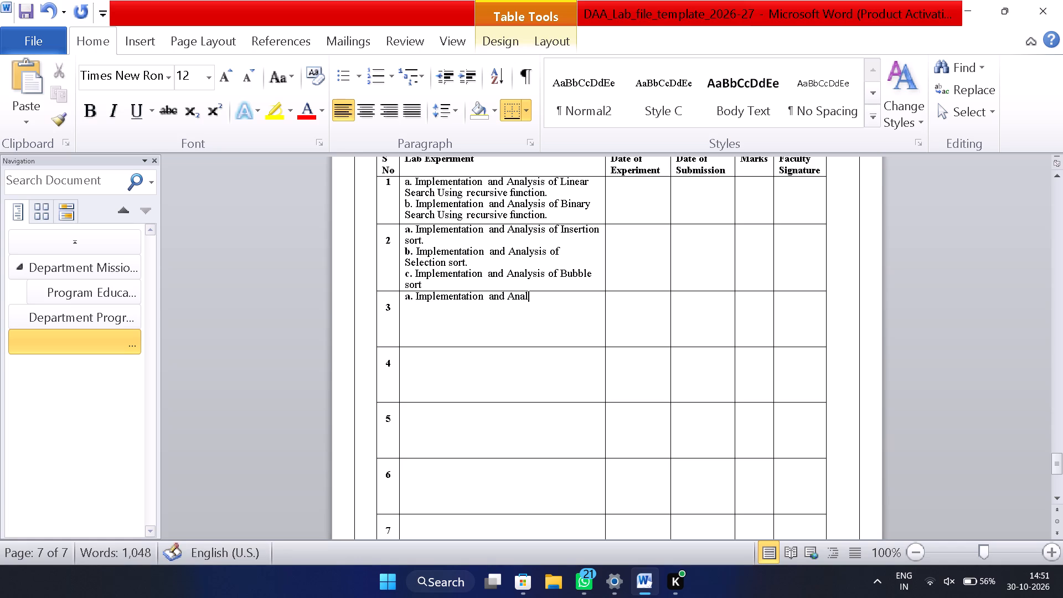
text(ysis)
key(space)
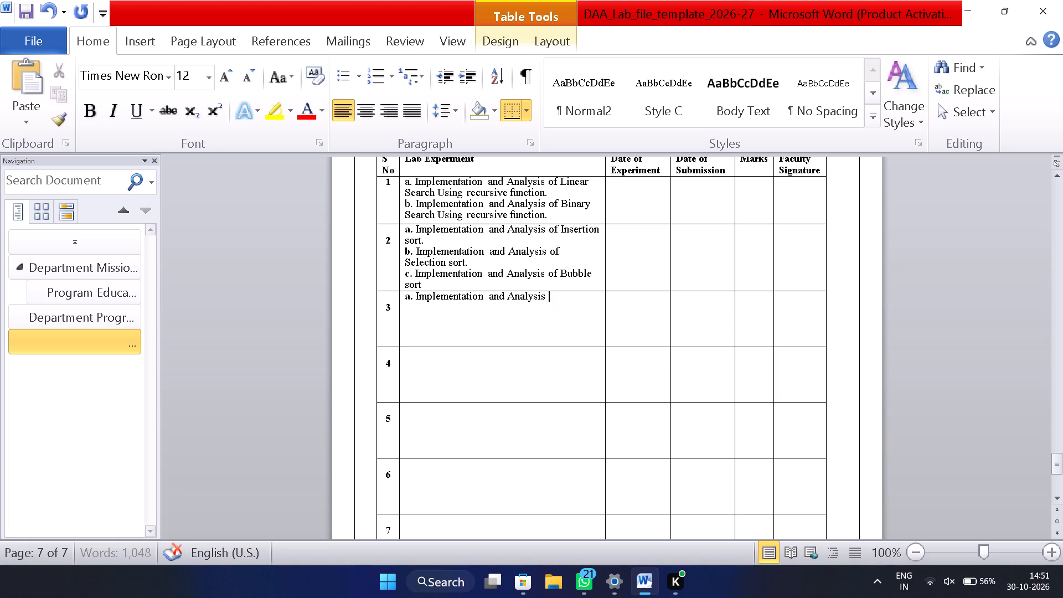
text(of)
key(space)
text(Quick)
key(space)
text(sort)
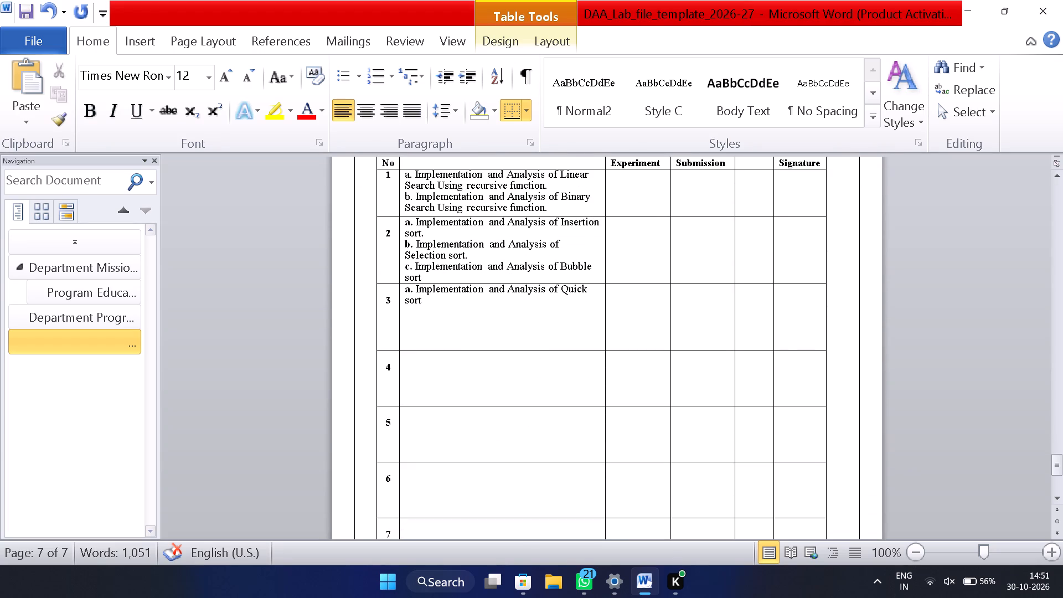
Change "Quick" to "Merge" in INDEX row 3's "a." entry and end the entry with a period.
click(587, 289)
key(BackSpace)
key(BackSpace)
key(BackSpace)
key(BackSpace)
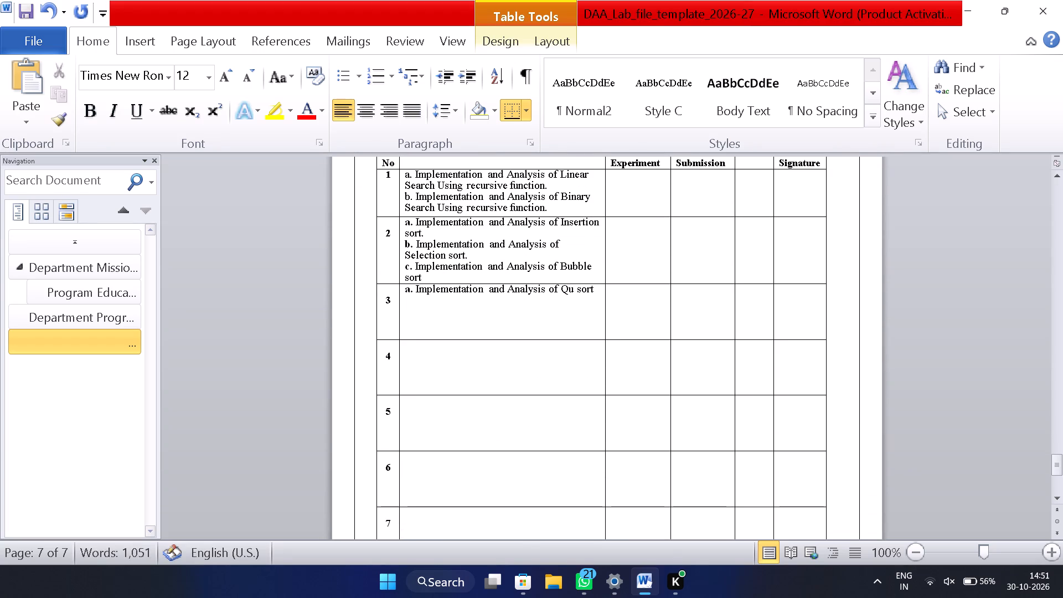
key(BackSpace)
text(Merge)
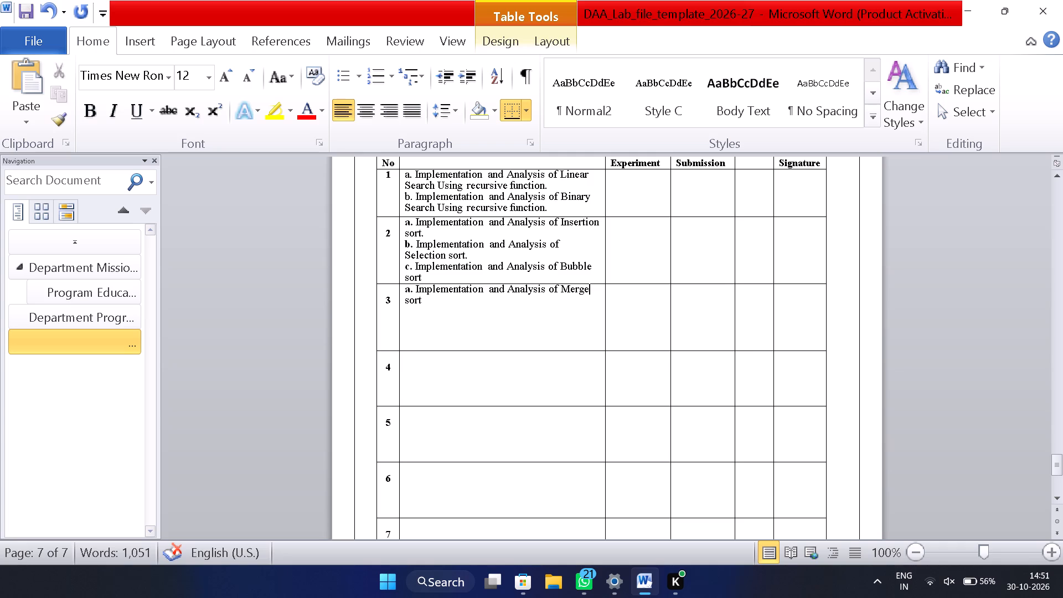
click(426, 305)
key(period)
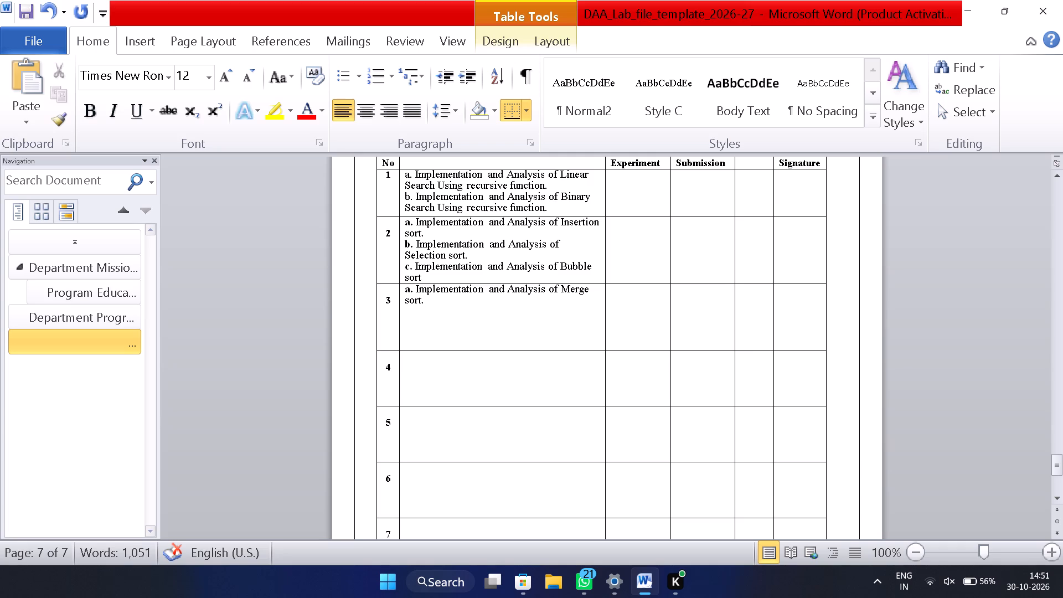
On the line below the Merge sort entry in INDEX row 3, enter a bold "b." label followed by a space.
click(417, 329)
click(407, 310)
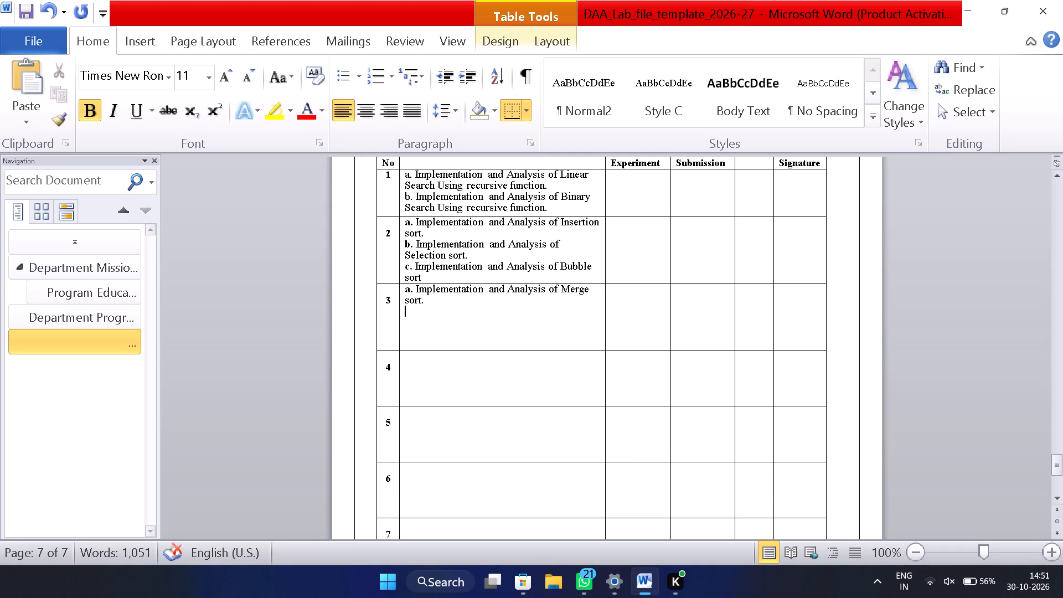
key(b)
key(period)
key(space)
Set the font size to 12 for the text following the "b." label in INDEX row 3.
click(191, 76)
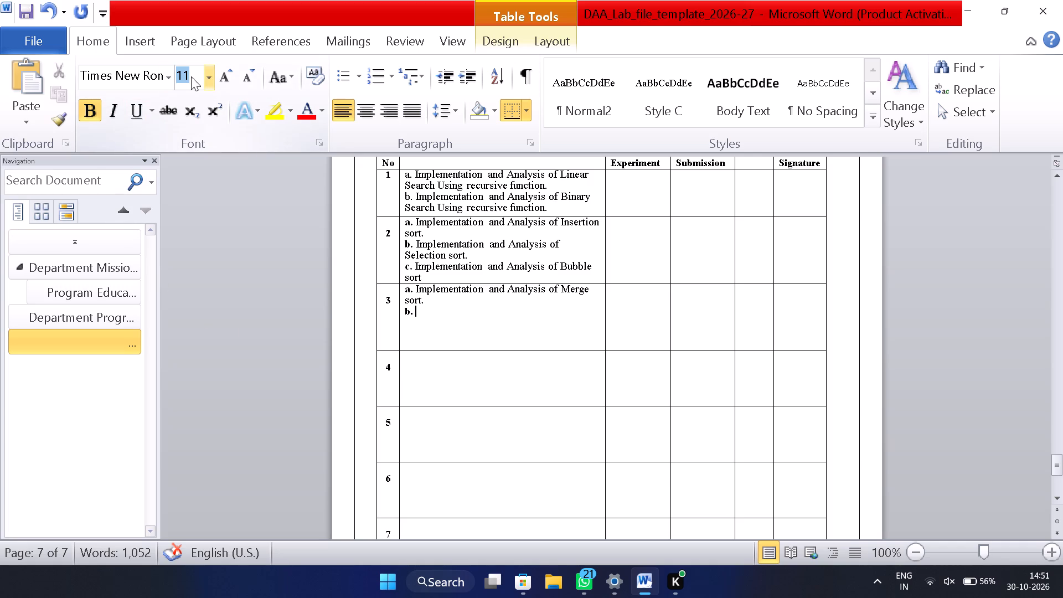
click(208, 76)
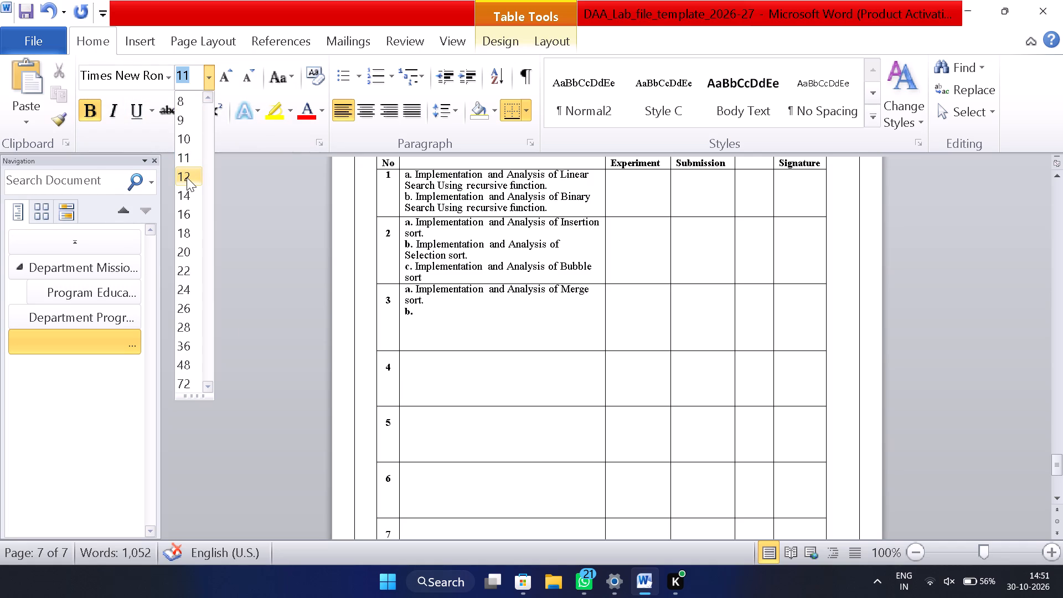
click(187, 177)
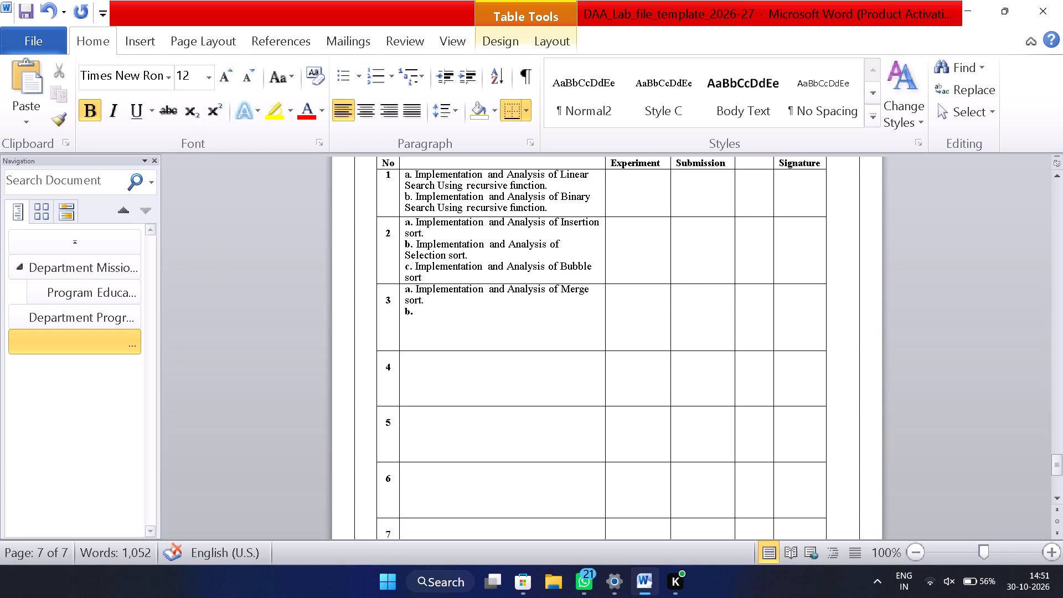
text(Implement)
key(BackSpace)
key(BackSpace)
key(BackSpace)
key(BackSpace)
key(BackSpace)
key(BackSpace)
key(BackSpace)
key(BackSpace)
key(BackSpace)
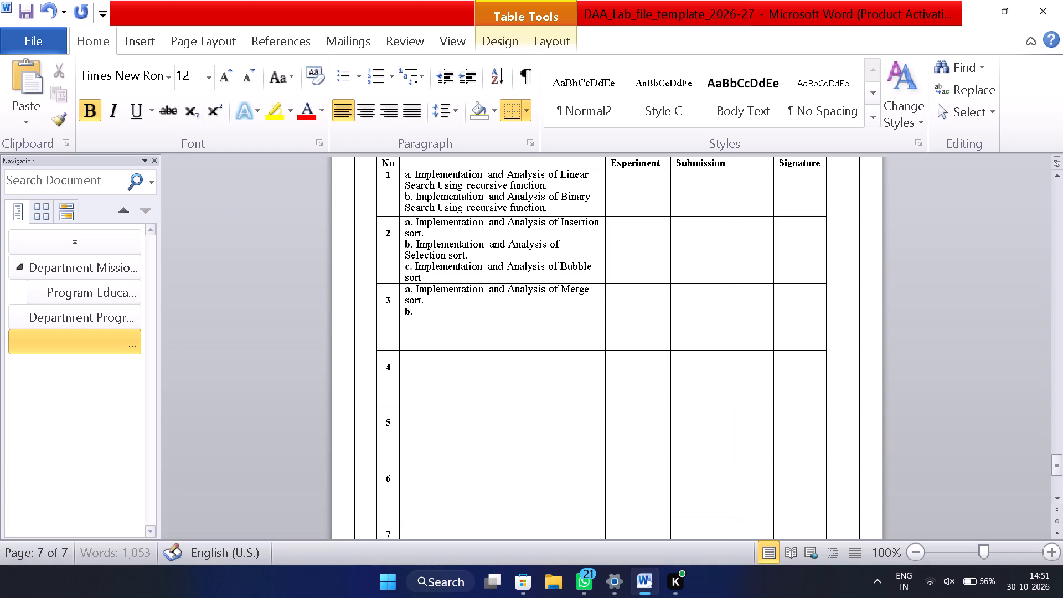
After the "b." label in INDEX row 3, enter "Implementation and Analysis of Quick sort." in non-bold text.
click(97, 109)
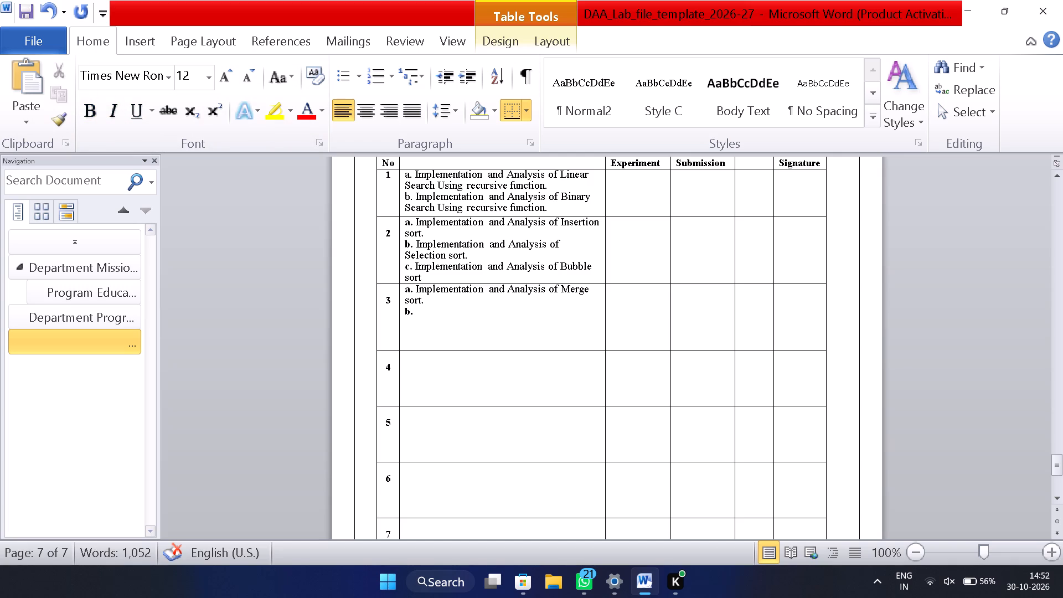
text(Imple)
text(mentation)
key(space)
text(and)
key(space)
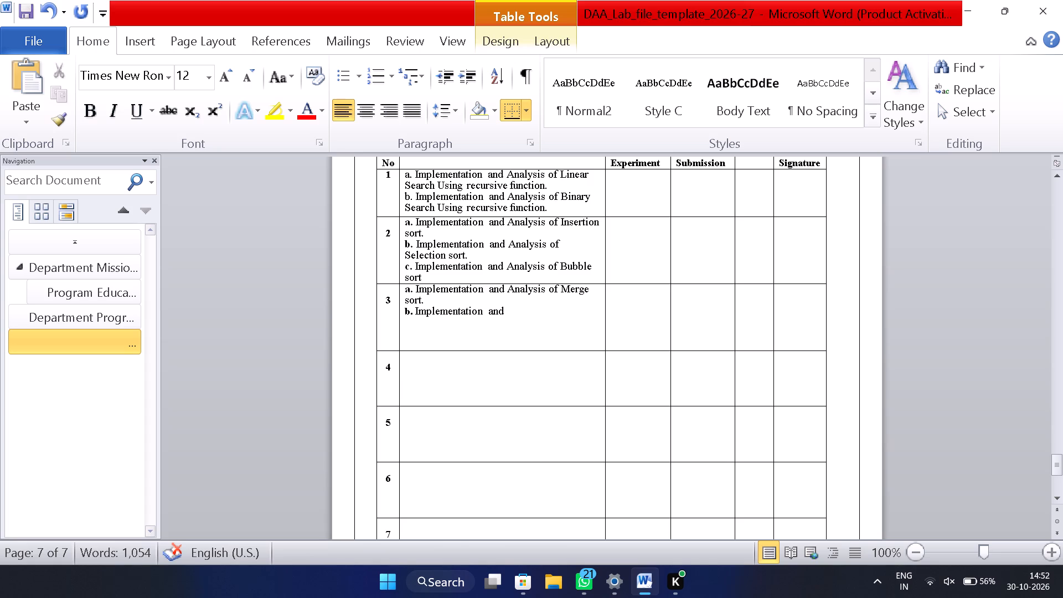
text(Analysis)
key(space)
text(o)
text(g)
key(space)
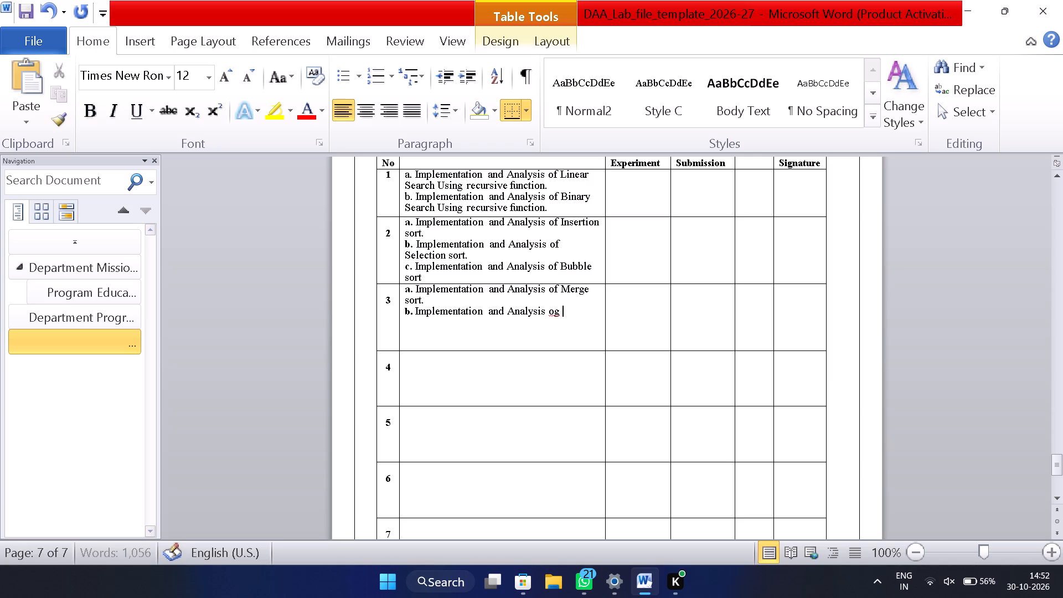
key(BackSpace)
key(BackSpace)
text(f)
key(space)
text(Quick)
key(space)
text(sort)
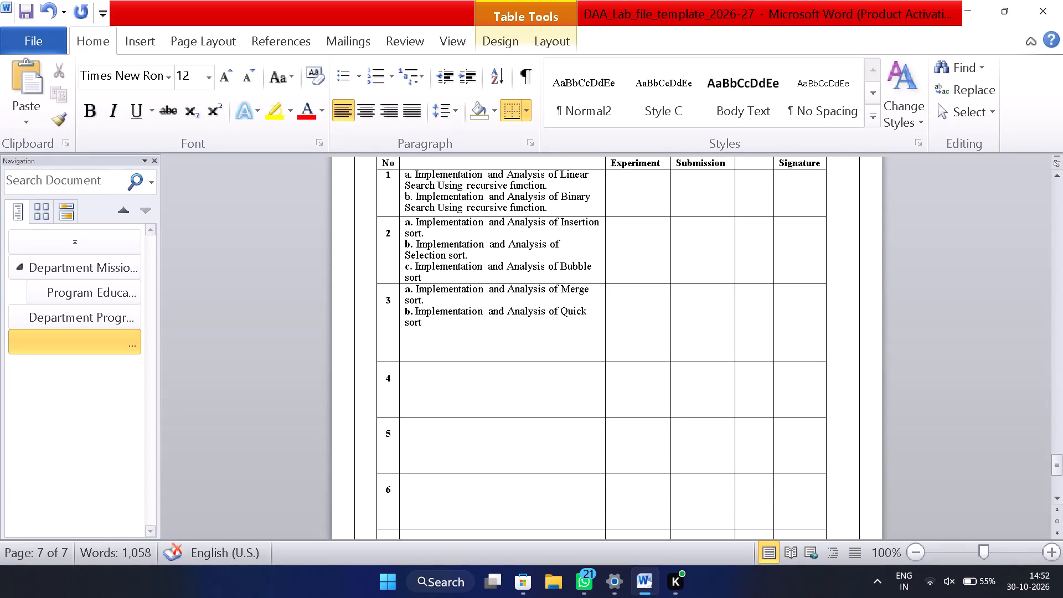
key(period)
Delete the empty lines below the Quick sort entry in INDEX row 3.
click(417, 344)
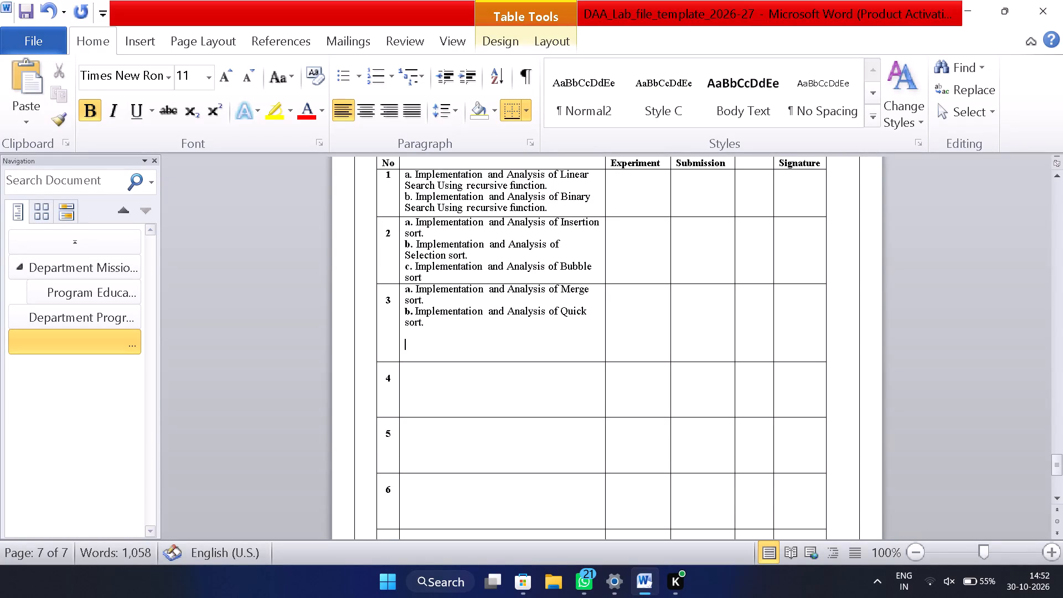
key(BackSpace)
key(BackSpace)
click(410, 335)
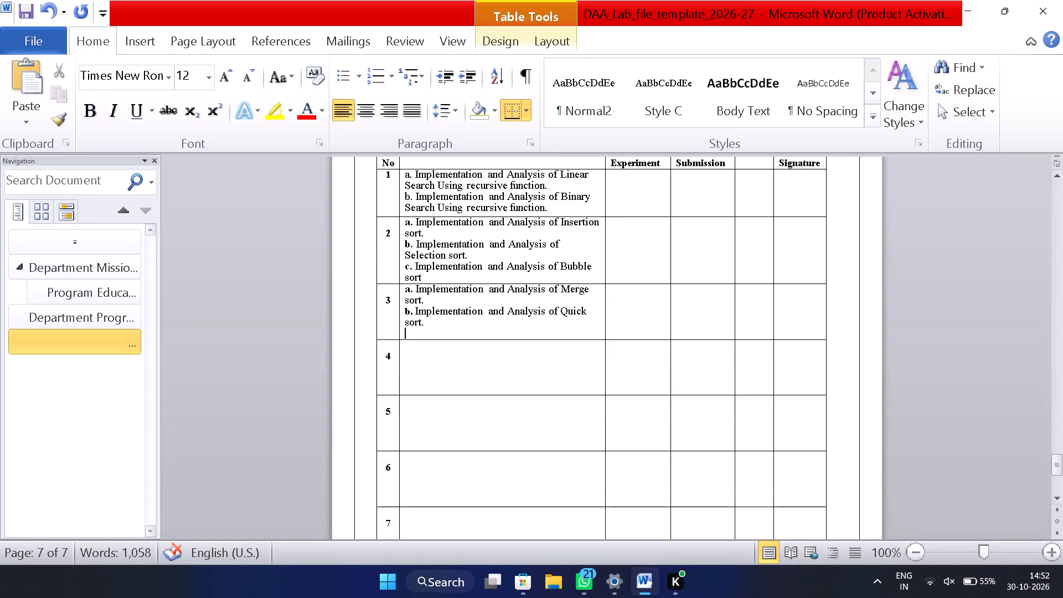
key(BackSpace)
Place the text cursor on the first line of INDEX row 4's Lab Experiment cell.
click(410, 339)
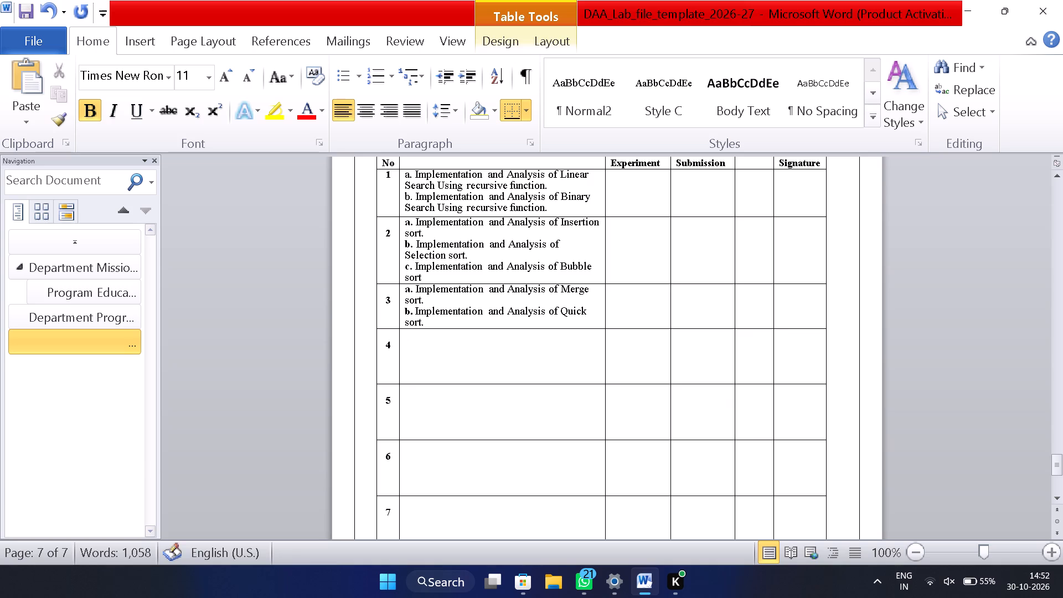
click(410, 339)
key(Up)
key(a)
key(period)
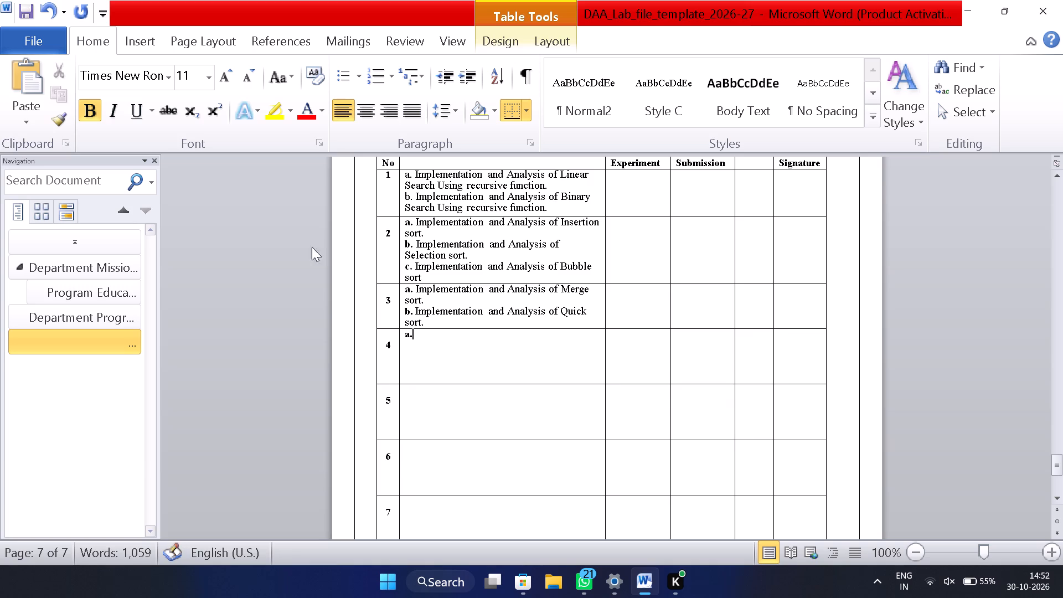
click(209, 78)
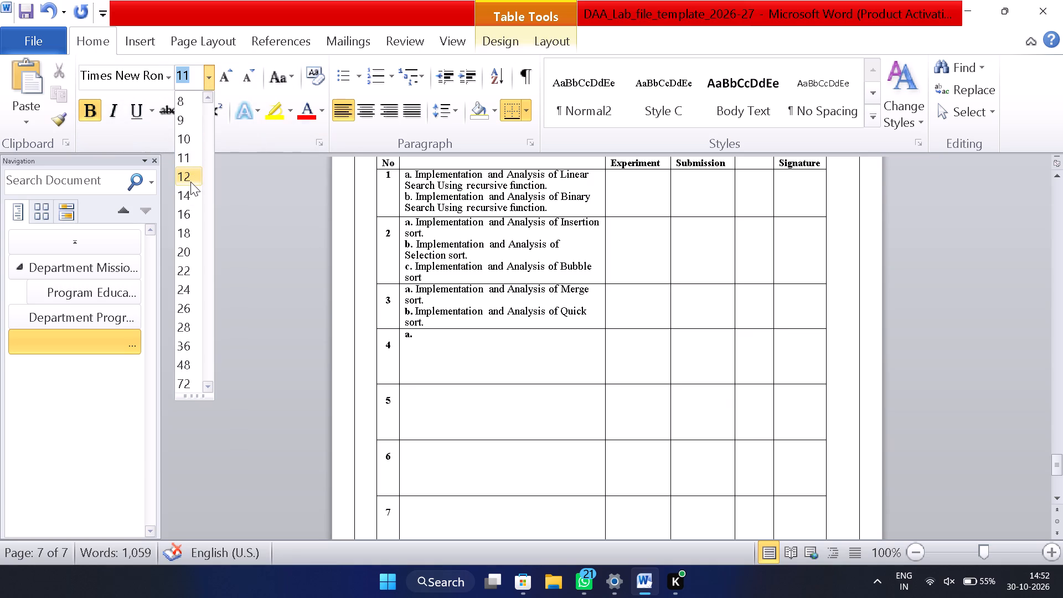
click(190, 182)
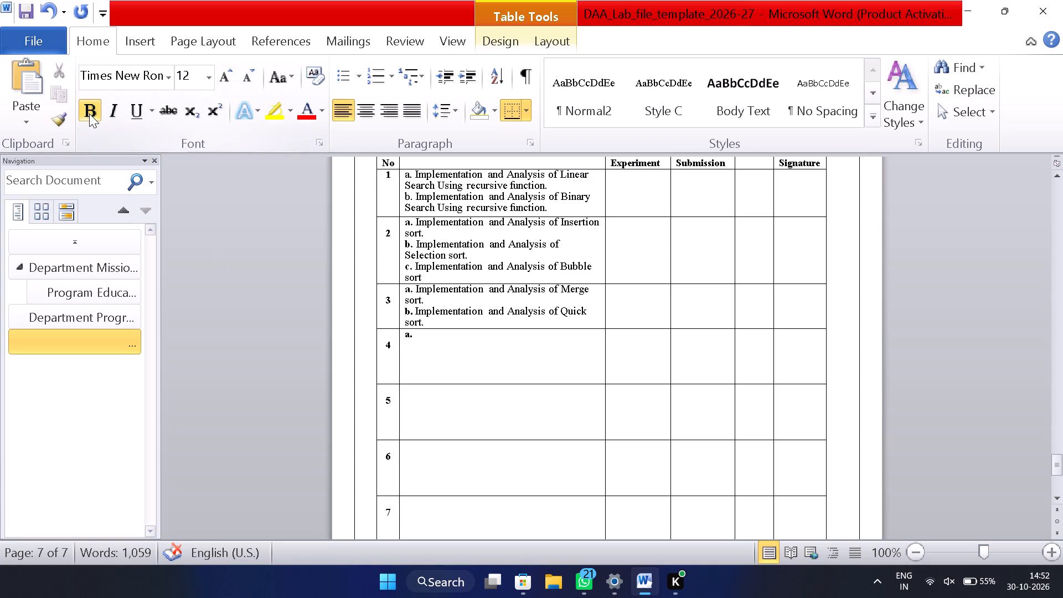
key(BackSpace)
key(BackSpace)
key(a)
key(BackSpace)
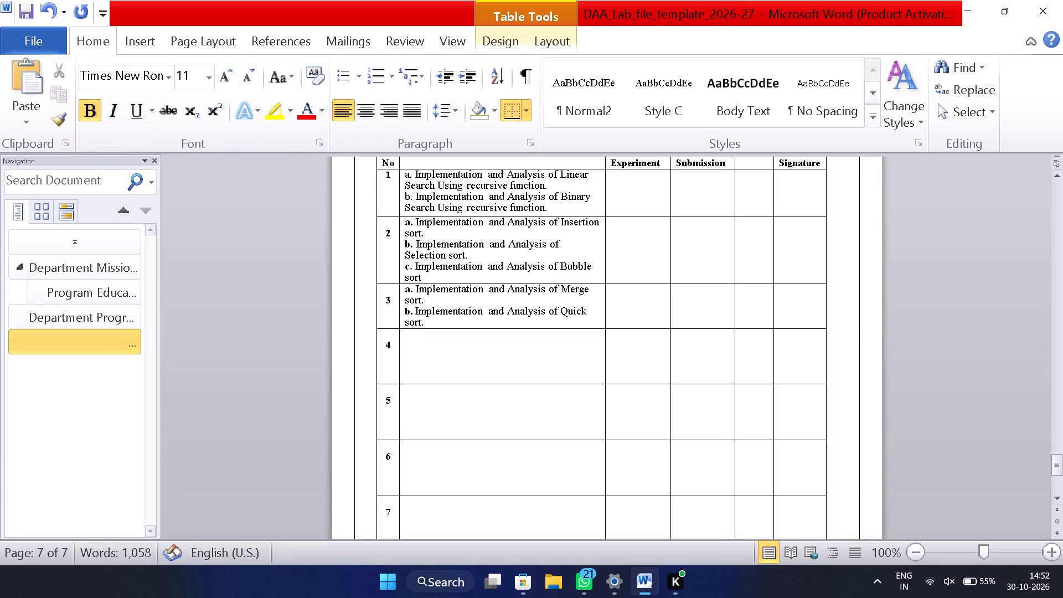
Enter a bold "a." label at font size 12 in INDEX row 4's Lab Experiment cell.
click(209, 76)
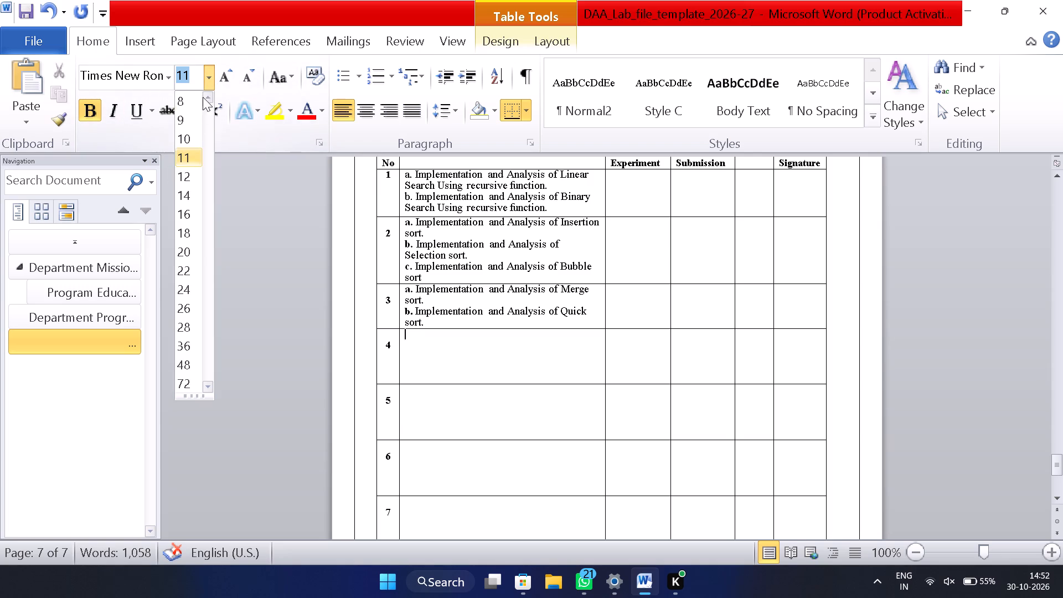
click(187, 171)
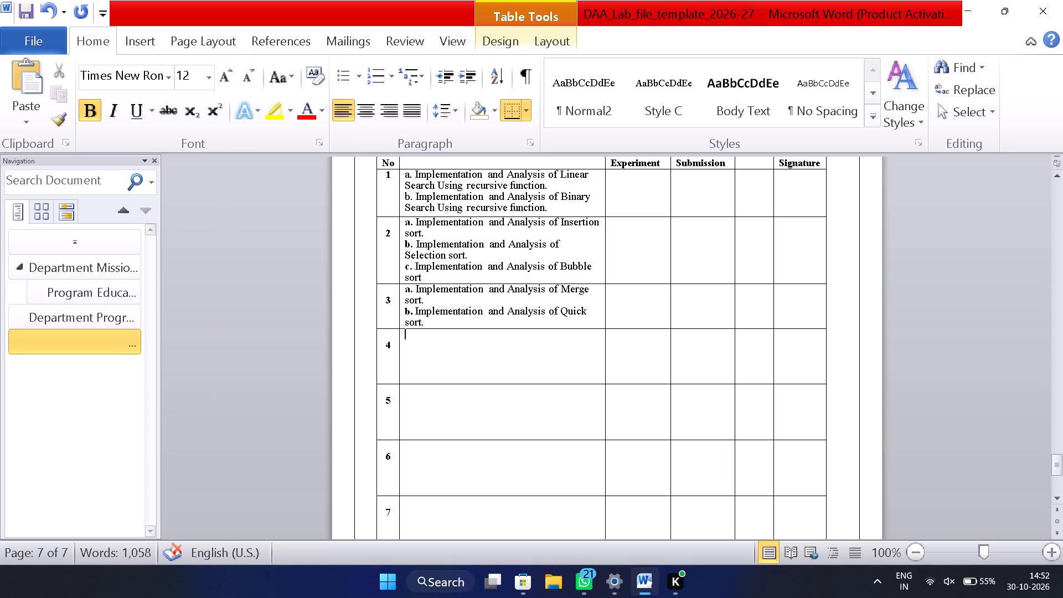
text(a.)
After the "a." label in INDEX row 4, enter "Implementation and Analysis of" in non-bold text, separated from the label by a space.
click(86, 106)
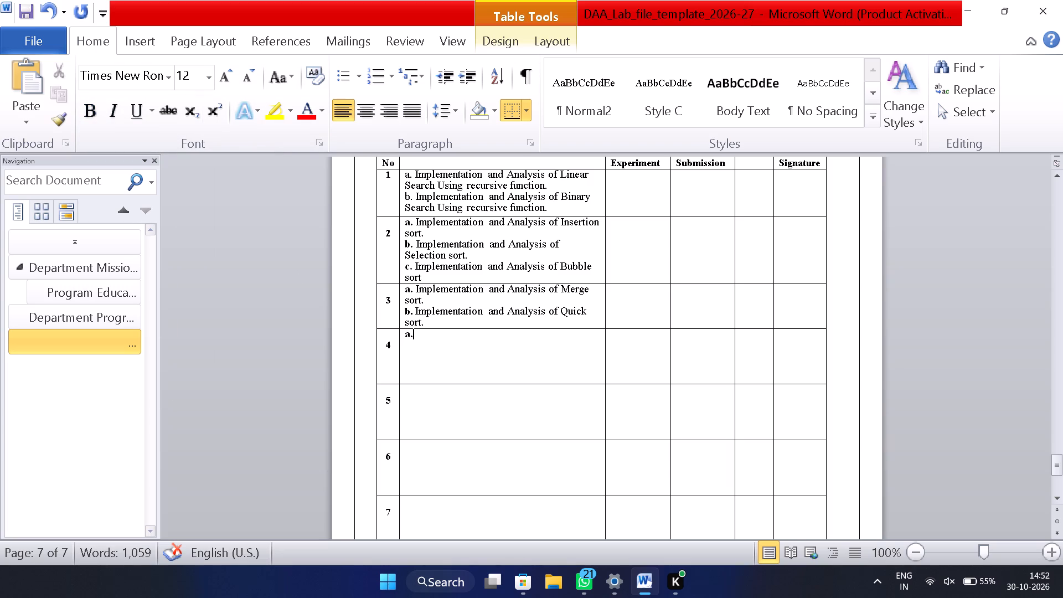
text(Implen)
key(BackSpace)
text(mentation)
key(space)
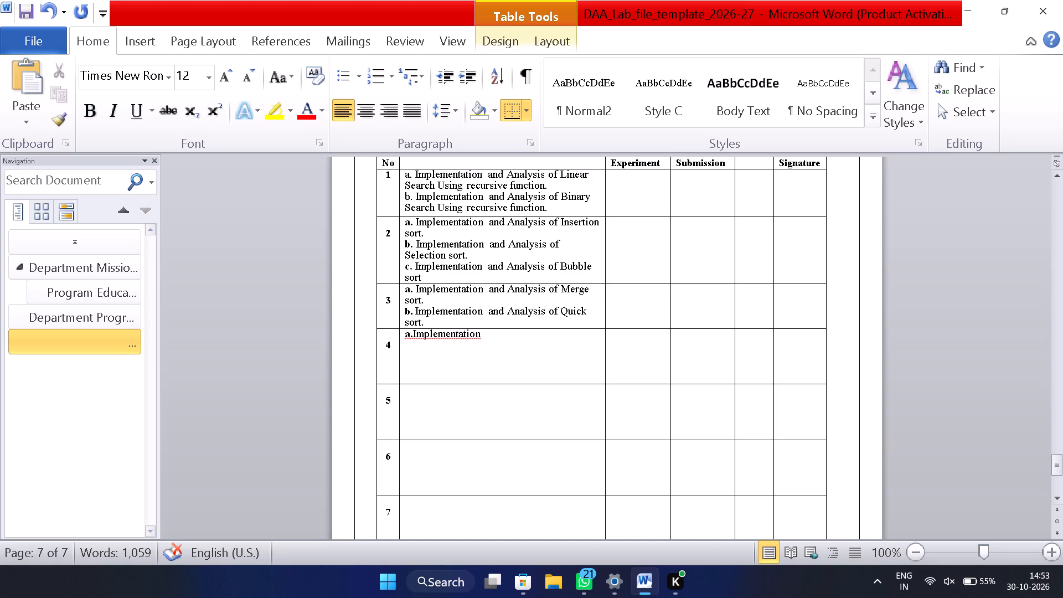
click(414, 334)
key(space)
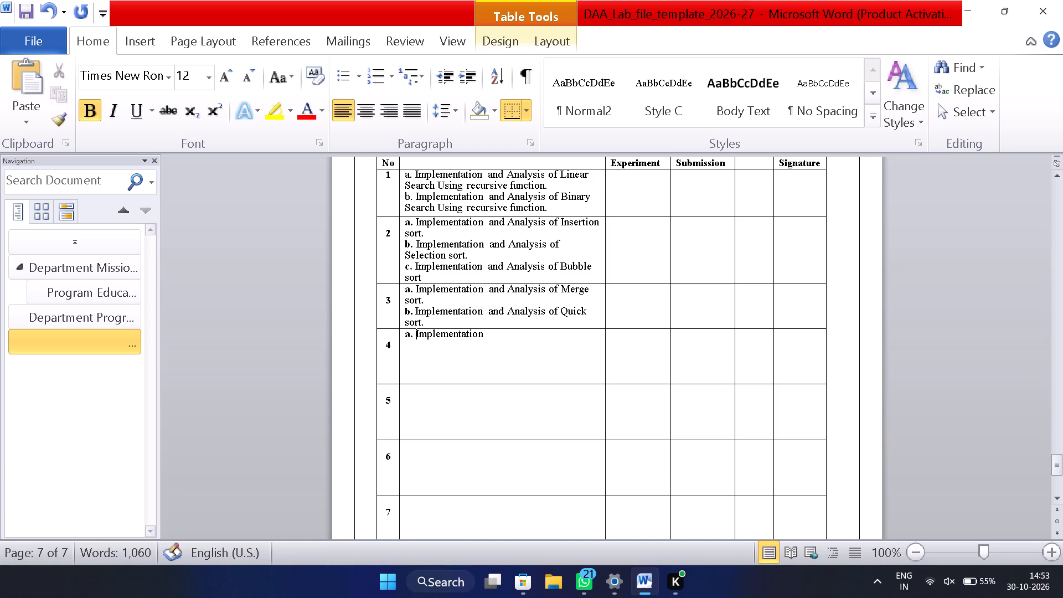
click(489, 335)
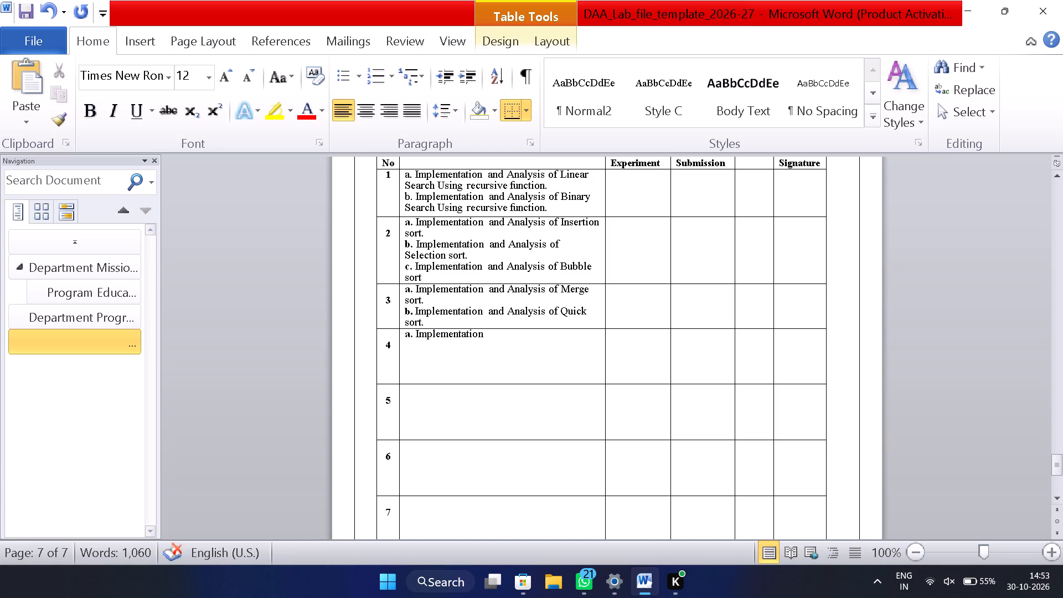
key(BackSpace)
key(space)
text(ans)
key(BackSpace)
text(d)
key(space)
text(Ana)
text(lysis)
key(space)
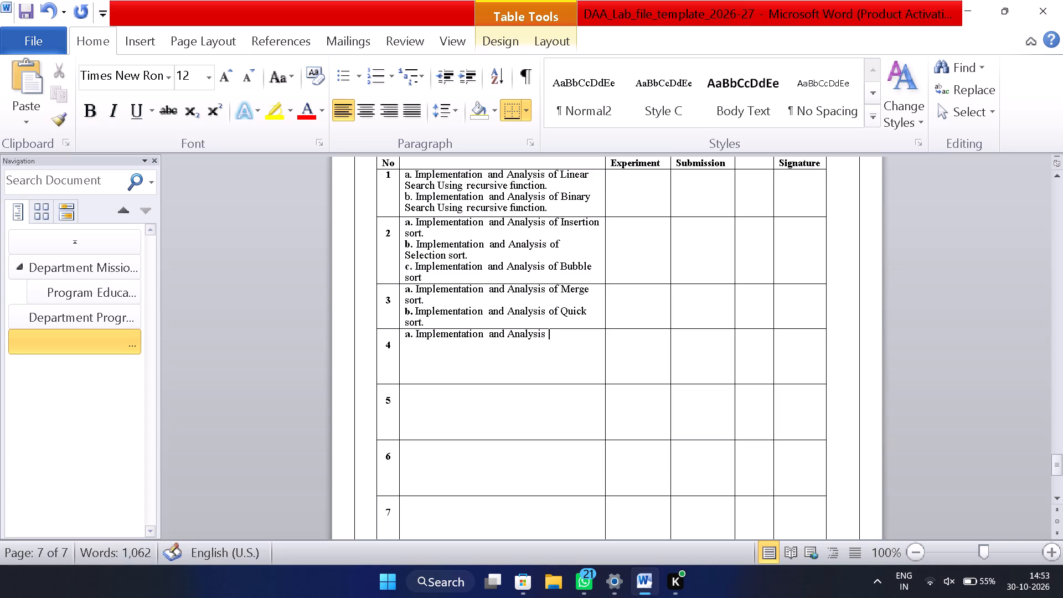
text(of)
Consult the experiment list on the previous page and complete INDEX row 4's "a." entry with "Heap sort.".
scroll(488, 334, left, 1)
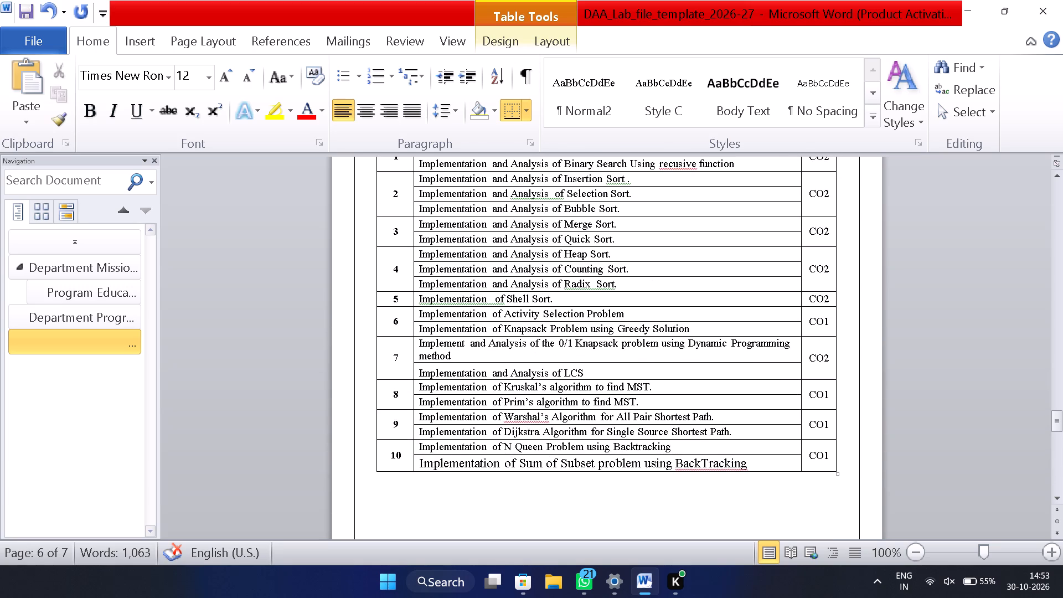
scroll(488, 334, left, 1)
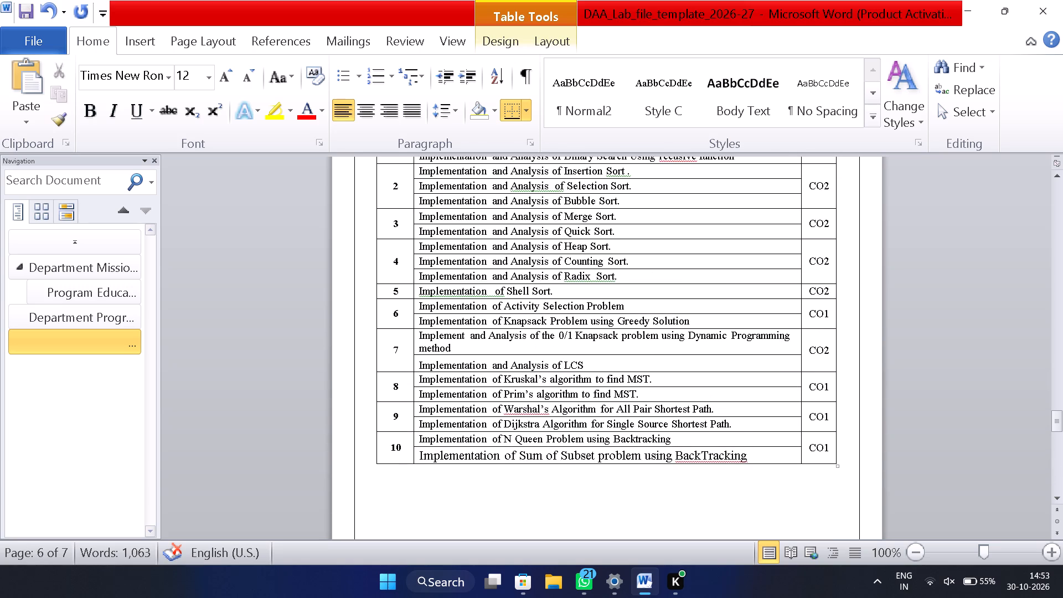
scroll(488, 334, left, 1)
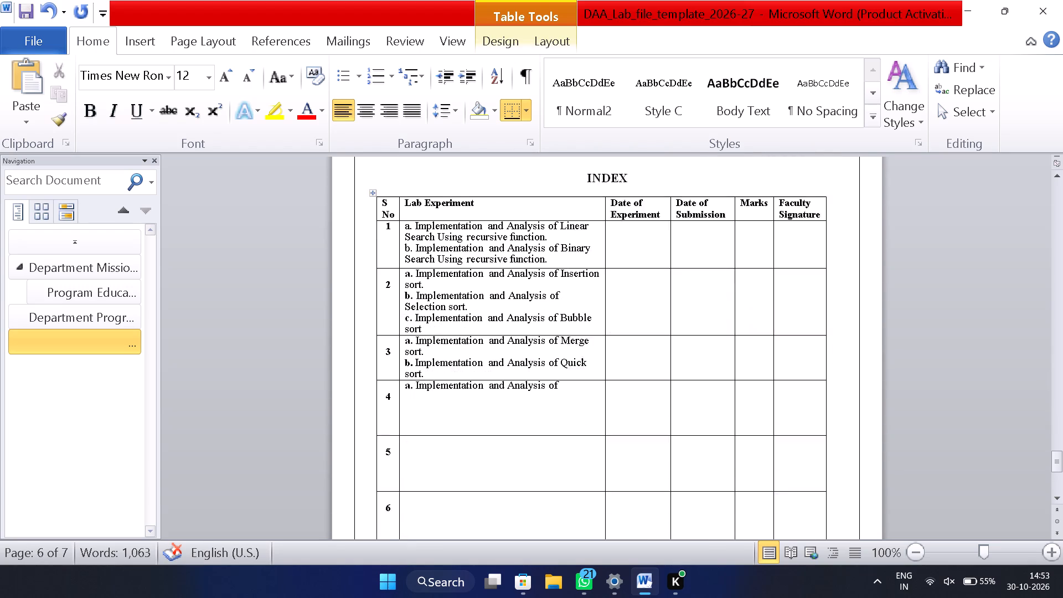
scroll(488, 334, left, 1)
text(Heap)
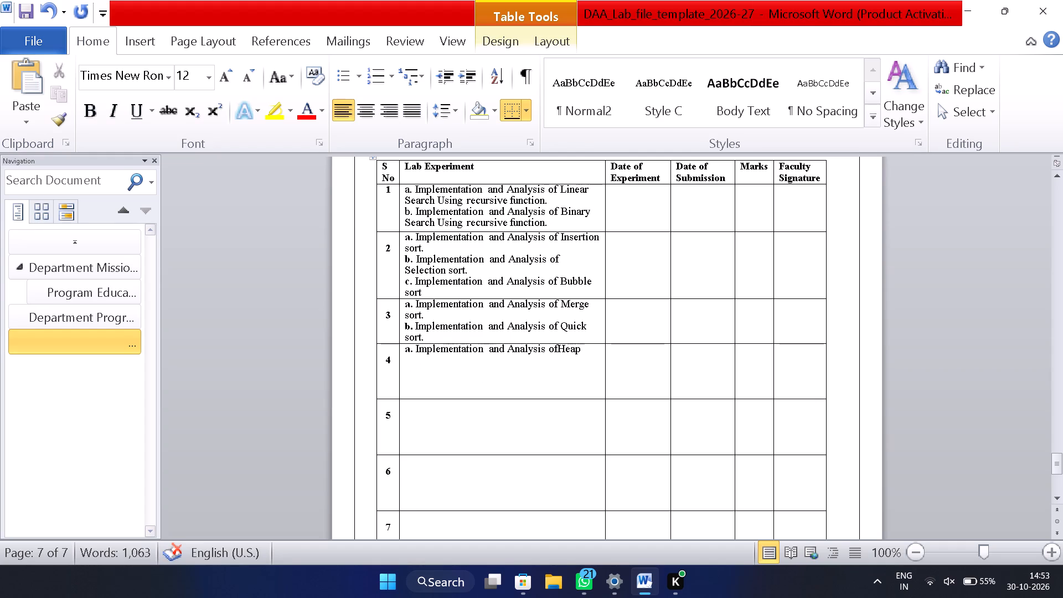
key(Left)
key(Left)
key(Left)
key(Left)
key(Left)
key(Right)
key(space)
click(586, 354)
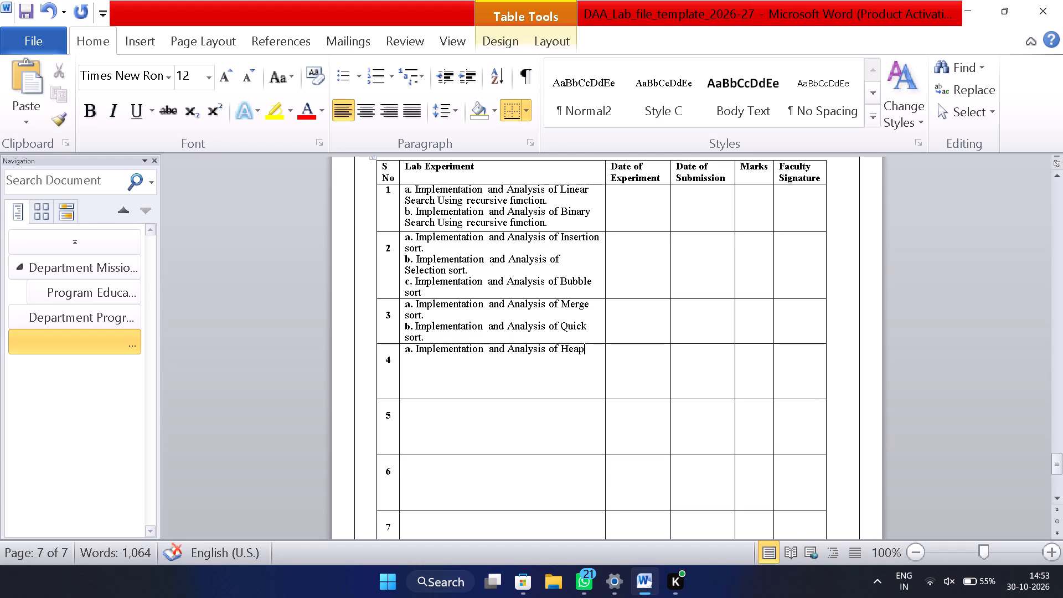
key(space)
text(sort)
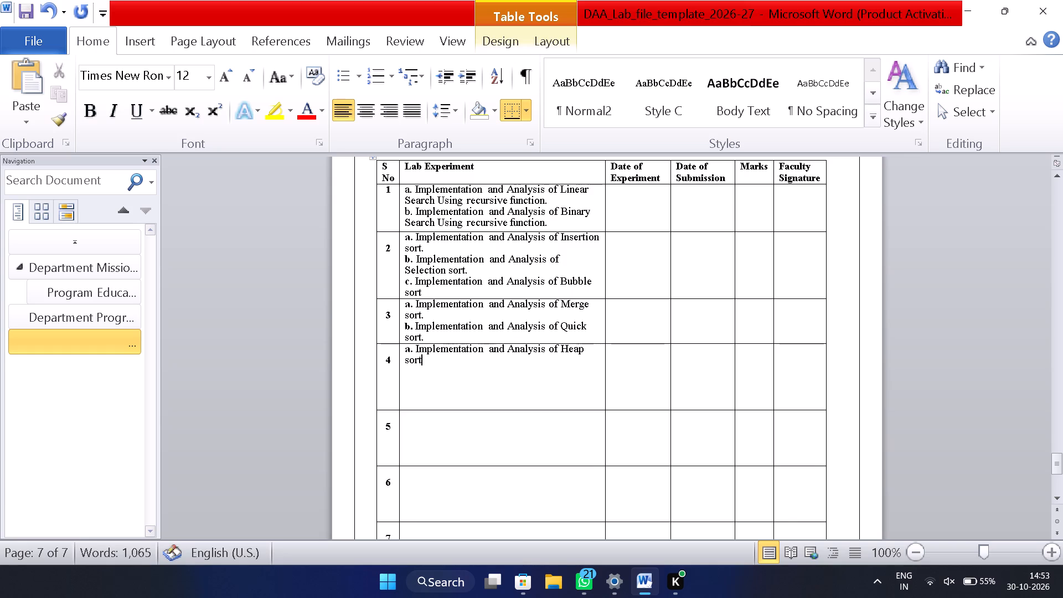
key(period)
key(Return)
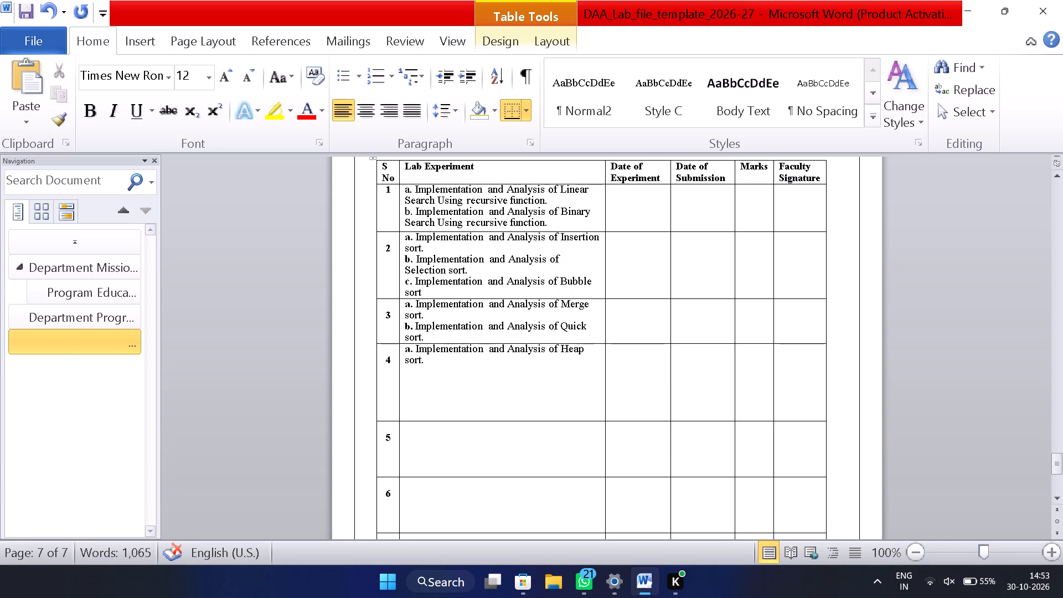
key(BackSpace)
Enter a bold "b." label at font size 12 on the line below the Heap sort entry in INDEX row 4.
click(432, 368)
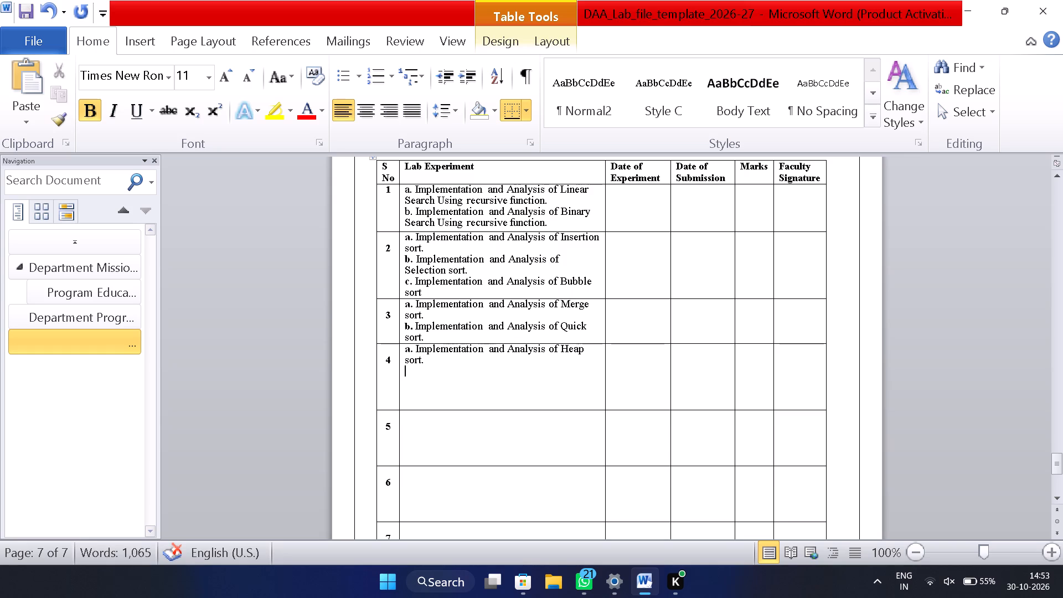
key(b)
key(BackSpace)
click(212, 84)
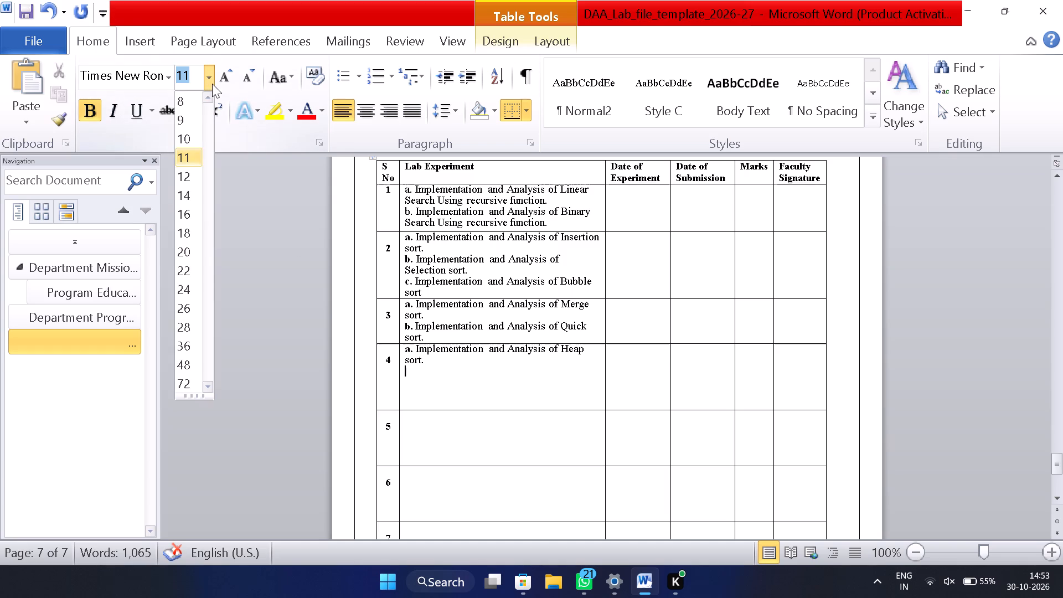
click(188, 169)
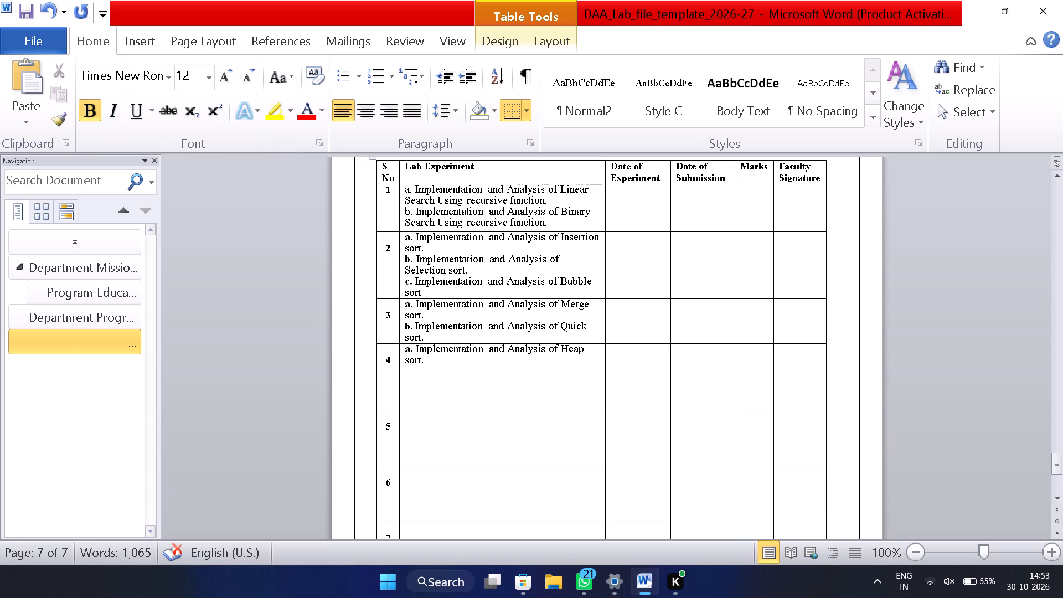
text(b.)
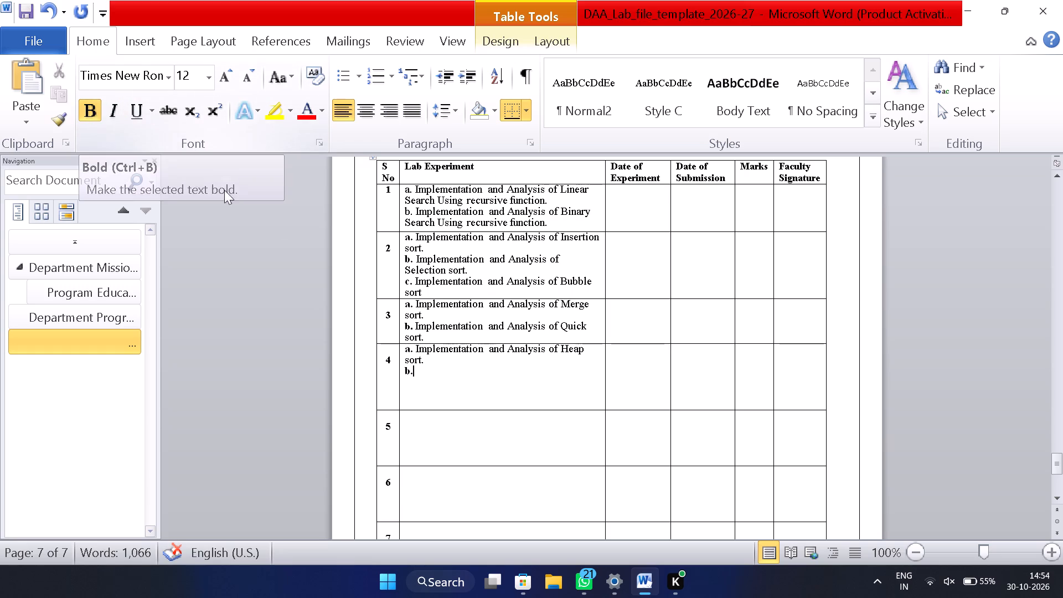
After the "b." label in INDEX row 4, enter "Implementation" in non-bold text, separated from the label by a space.
click(87, 105)
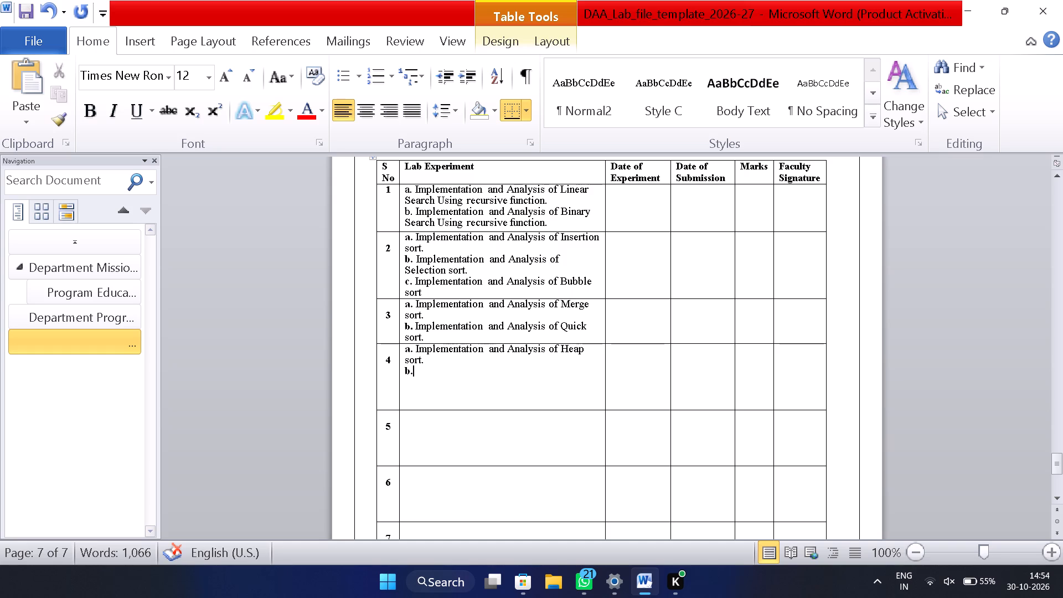
text(Implen)
key(BackSpace)
text(mentation)
key(space)
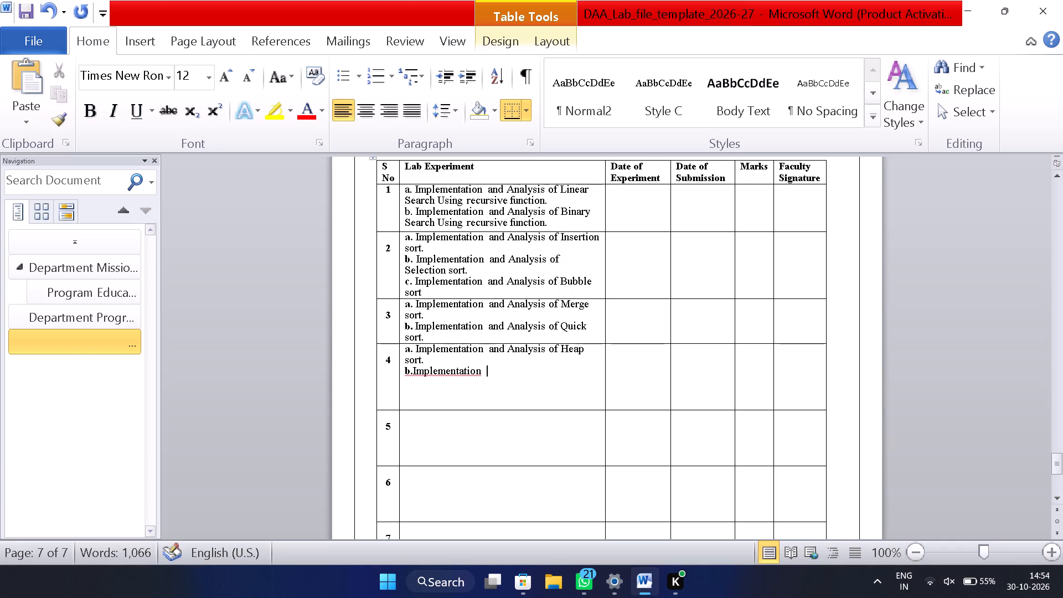
key(Left)
key(Left)
key(Left)
key(Left)
key(Left)
key(Left)
key(Left)
key(Left)
key(Left)
key(Left)
key(Left)
key(Left)
key(Left)
key(Left)
key(Left)
key(Left)
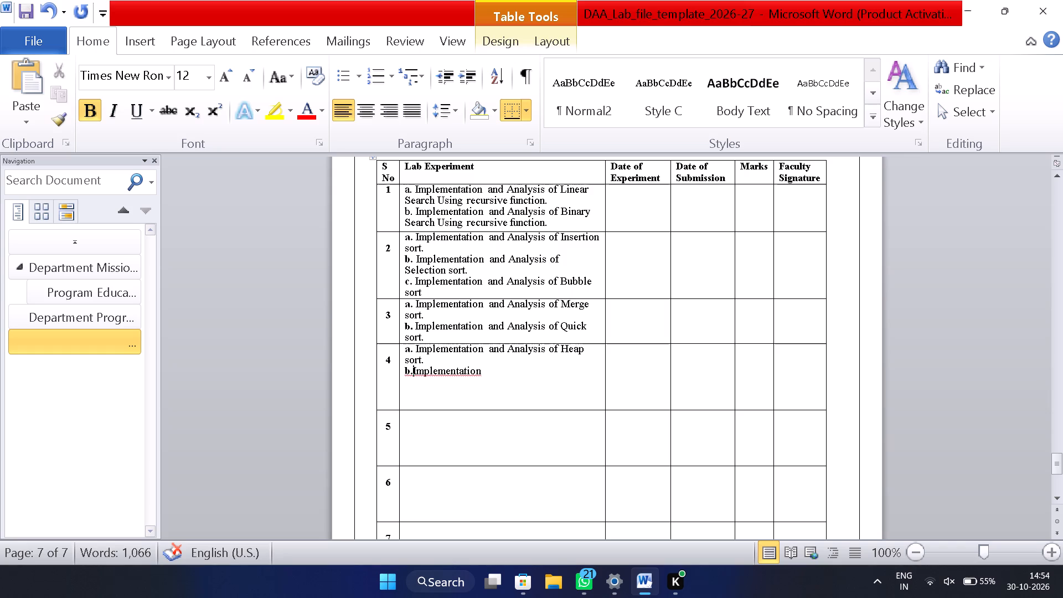
key(Right)
key(space)
Continue INDEX row 4's "b." entry after "Implementation" with "and Analysis of counting sort".
key(Right)
key(Right)
key(Right)
key(Right)
key(Right)
key(Right)
key(Right)
key(Right)
key(Right)
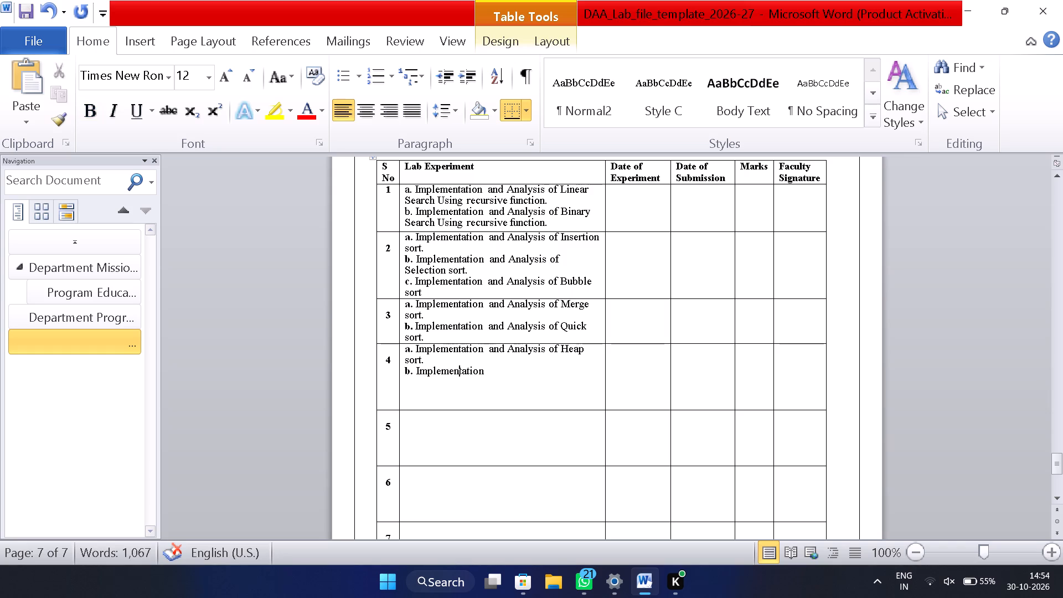
key(Right)
key(Right)
key(Right)
key(Right)
key(Right)
key(space)
text(and)
key(space)
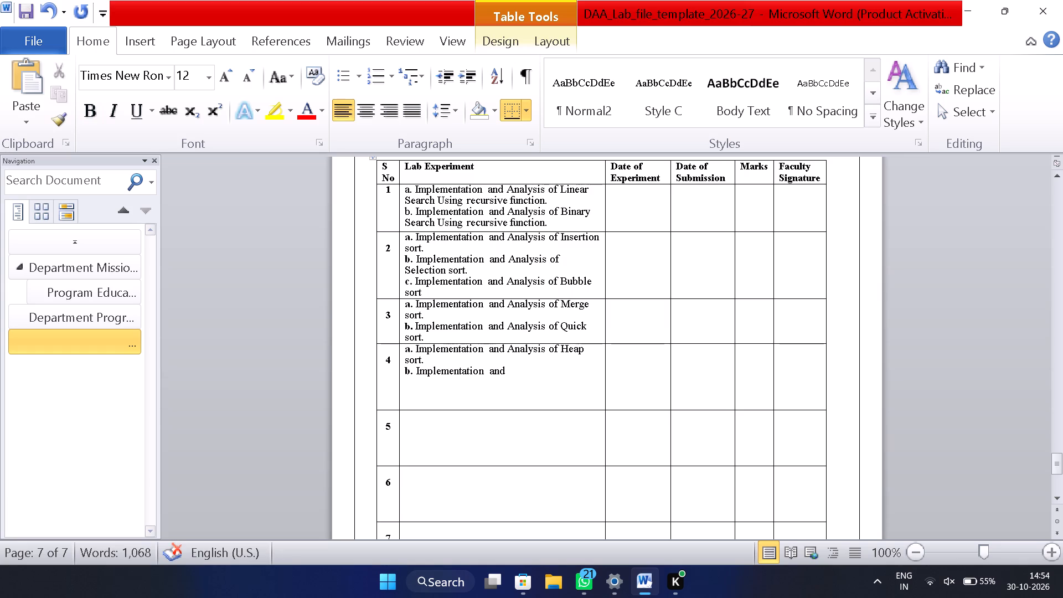
text(Ana)
text(lysis)
key(space)
text(of)
key(space)
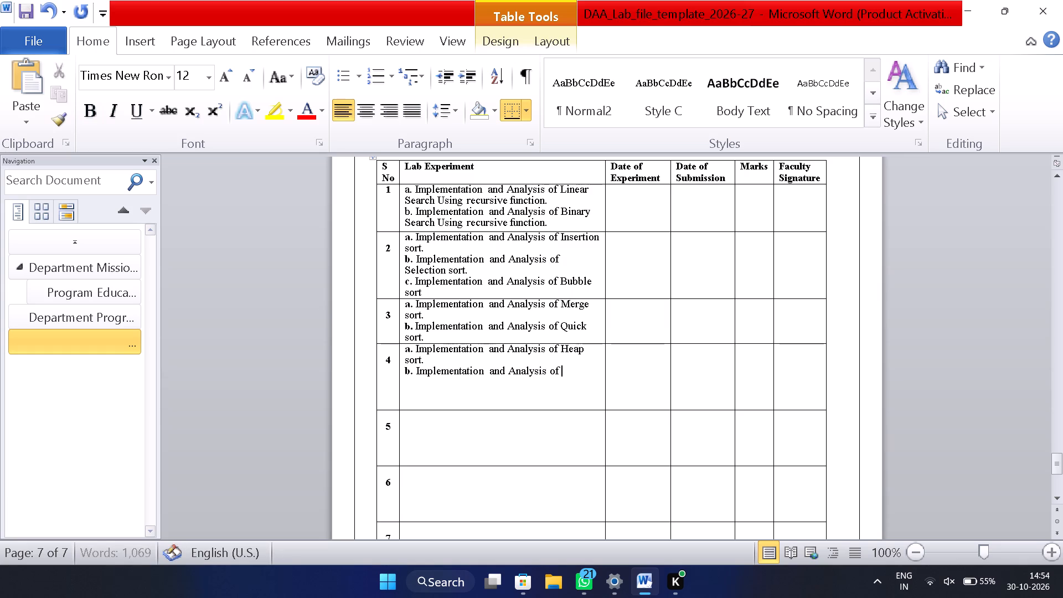
text(count)
text(ing sort)
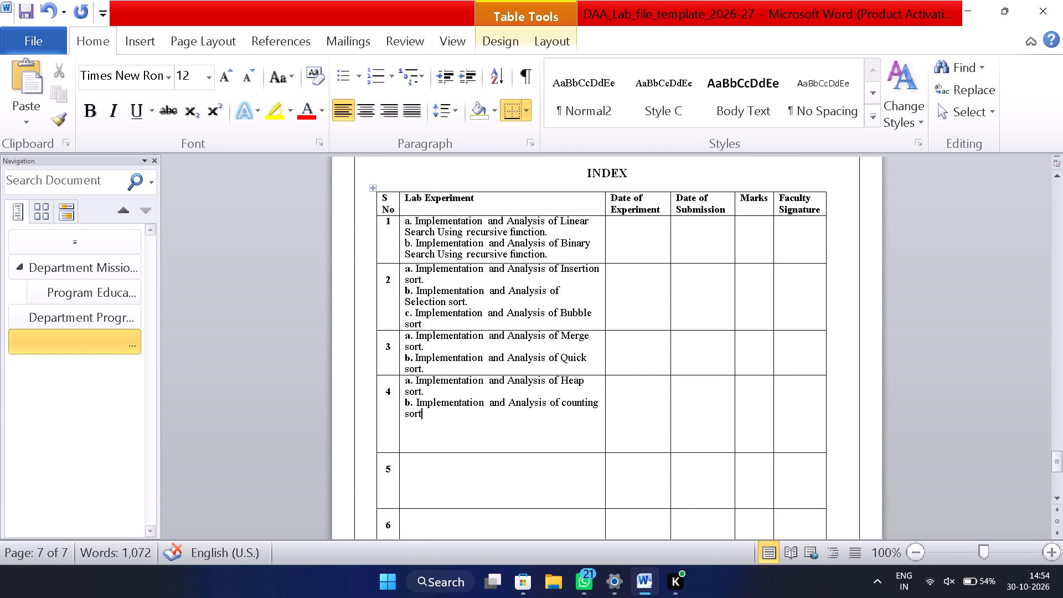
End the counting sort entry in INDEX row 4 with a period and duplicate the whole "b." entry on the line below.
key(period)
drag(405, 400, 431, 417)
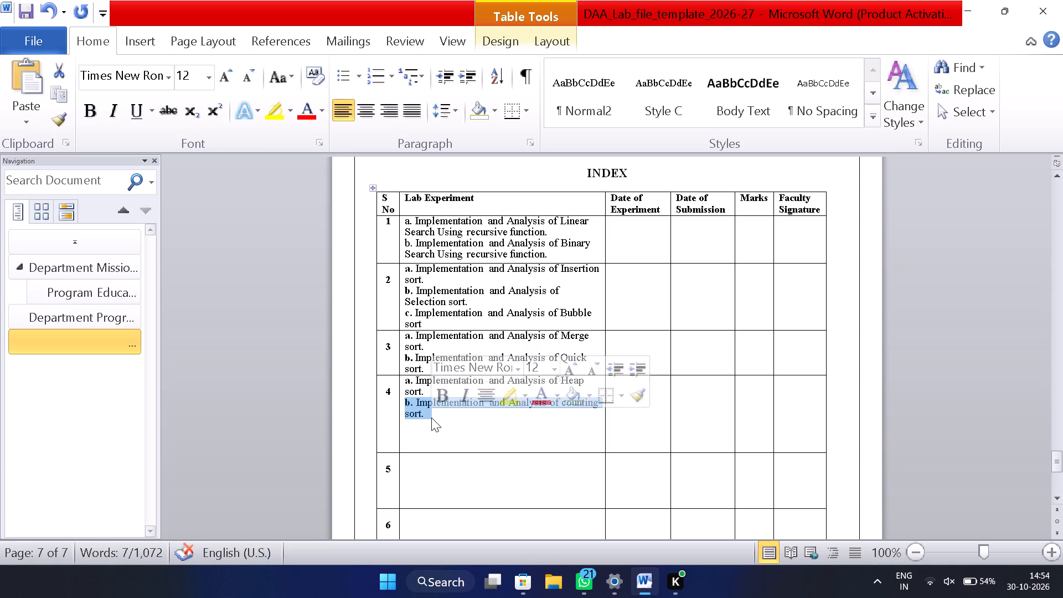
key(ctrl+c)
click(422, 426)
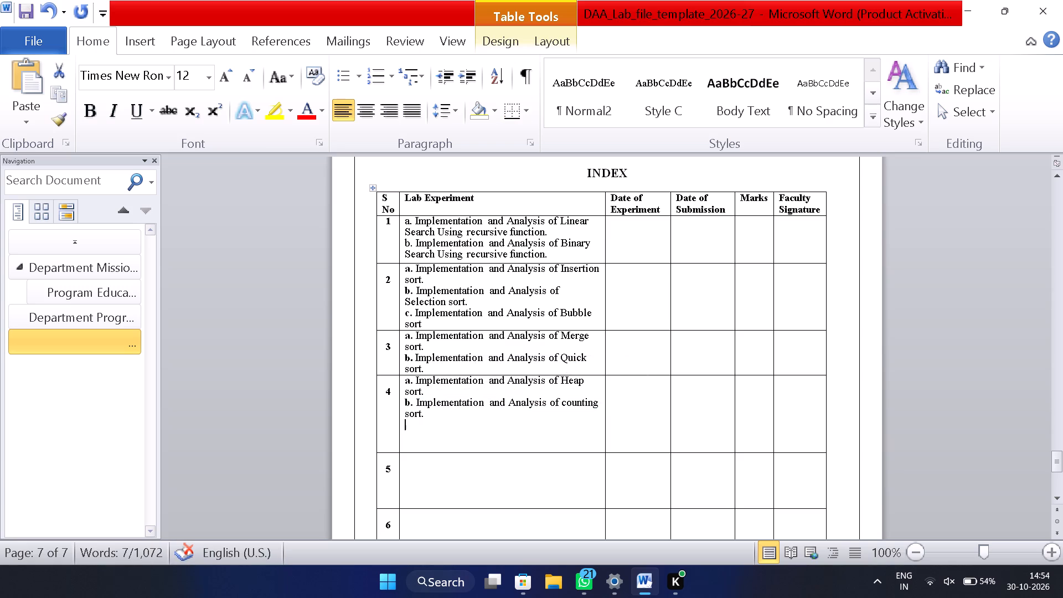
key(ctrl+v)
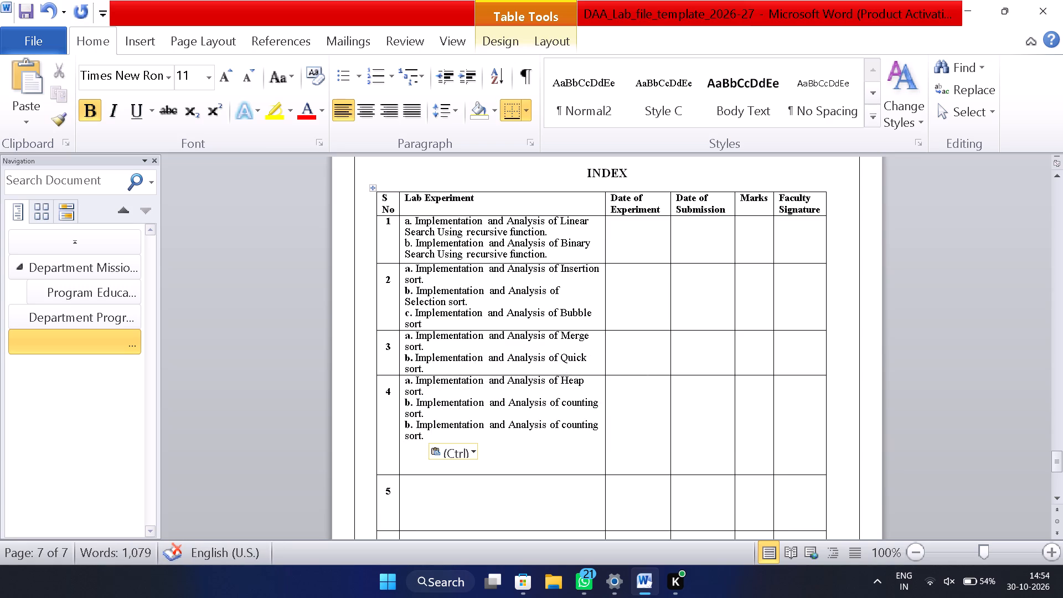
In the duplicated "b." entry of INDEX row 4, replace "counting sort." with "Radix sort.".
click(431, 437)
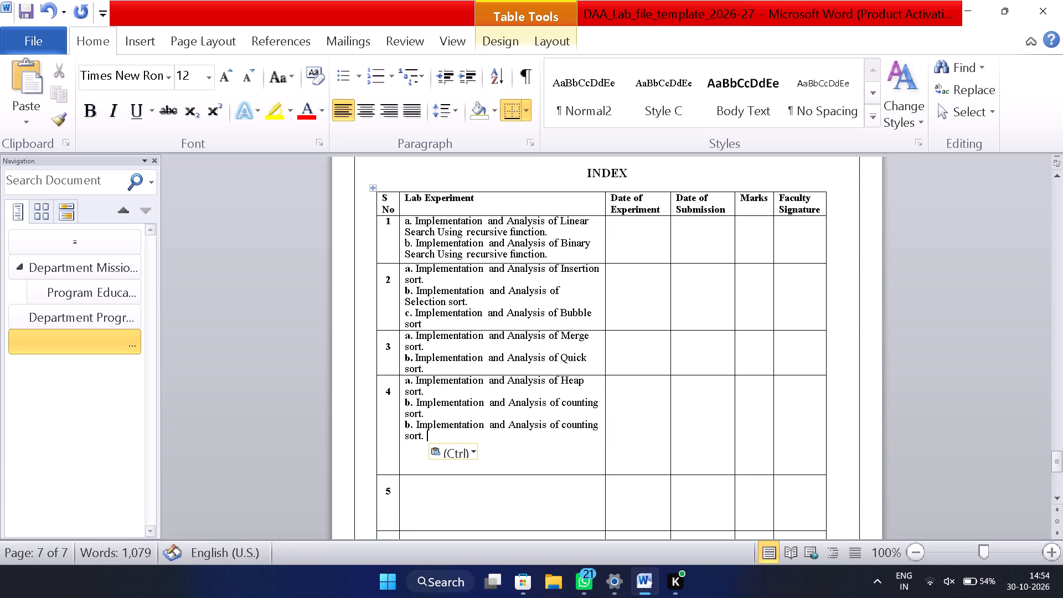
key(BackSpace)
key(BackSpace)
key(BackSpace)
key(BackSpace)
key(BackSpace)
key(BackSpace)
key(BackSpace)
key(BackSpace)
key(BackSpace)
key(BackSpace)
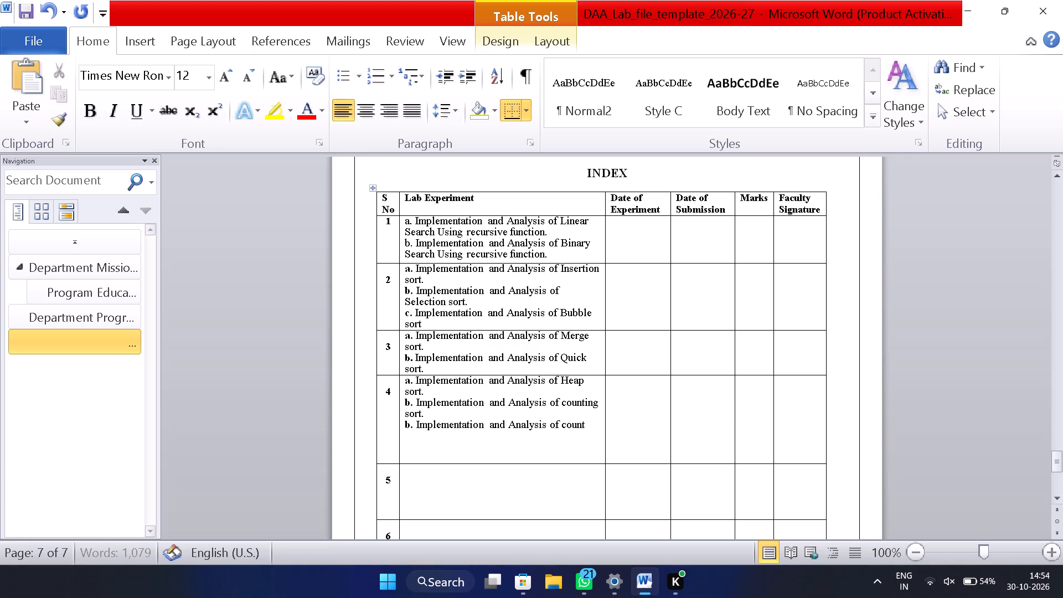
key(BackSpace)
key(BackSpace)
key(BackSpace)
key(BackSpace)
key(BackSpace)
key(shift+r)
text(ad)
text(ix)
key(space)
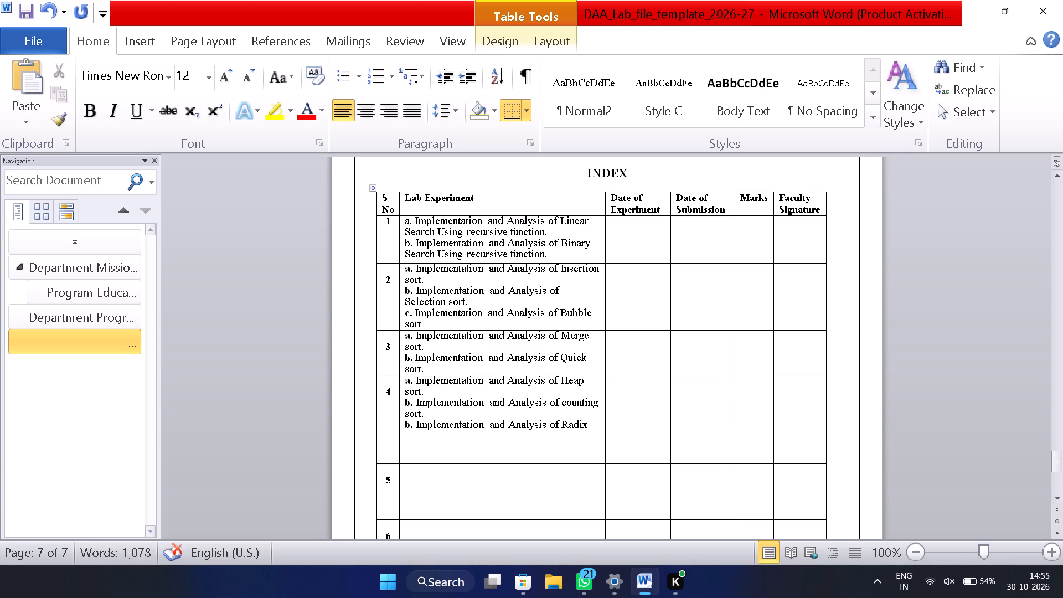
text(sort)
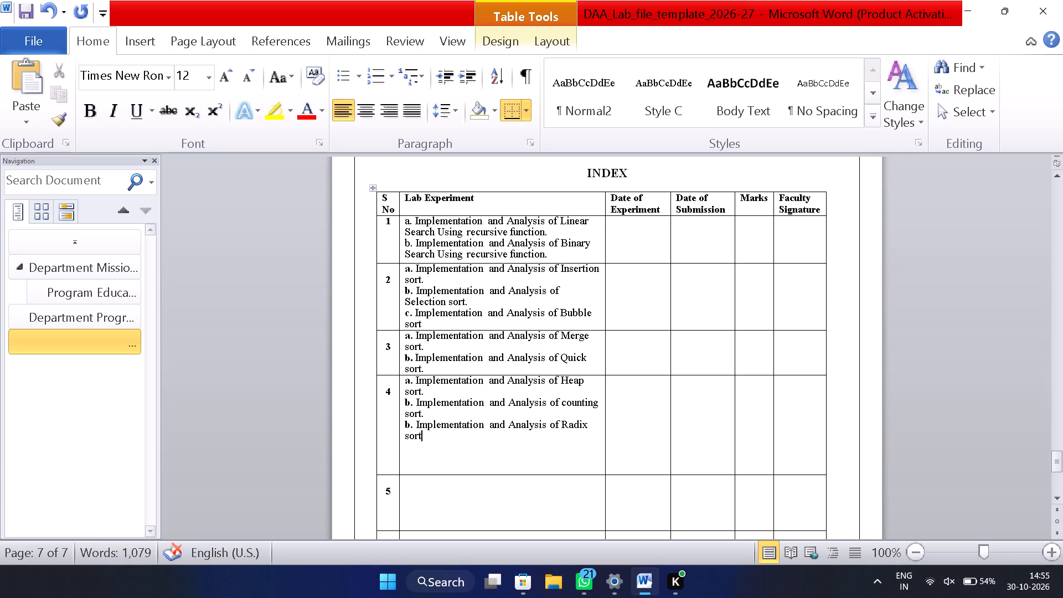
key(period)
Remove the blank lines below the Radix sort entry in INDEX row 4.
click(422, 455)
key(BackSpace)
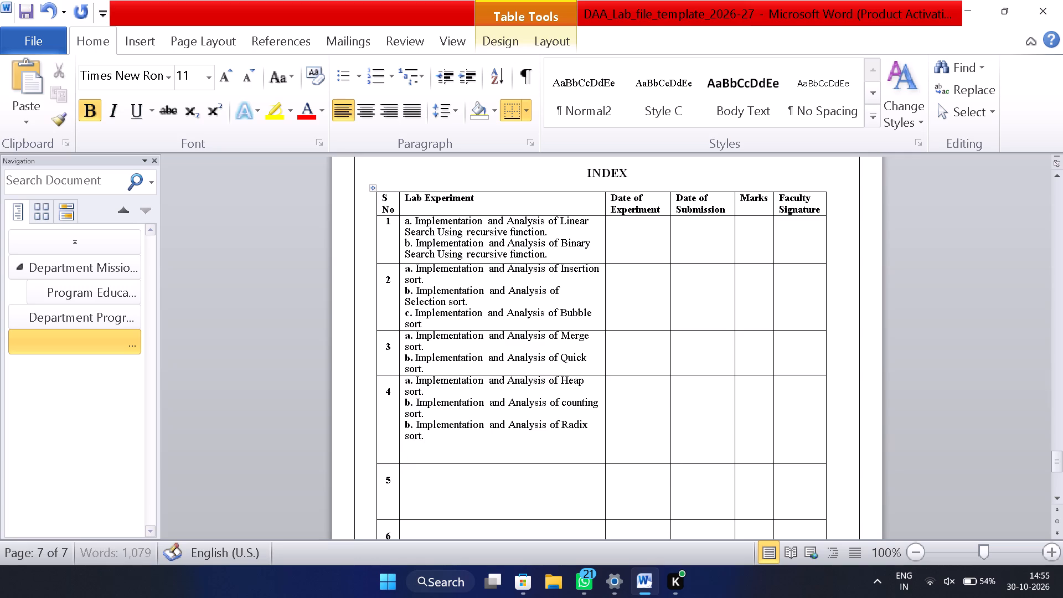
key(BackSpace)
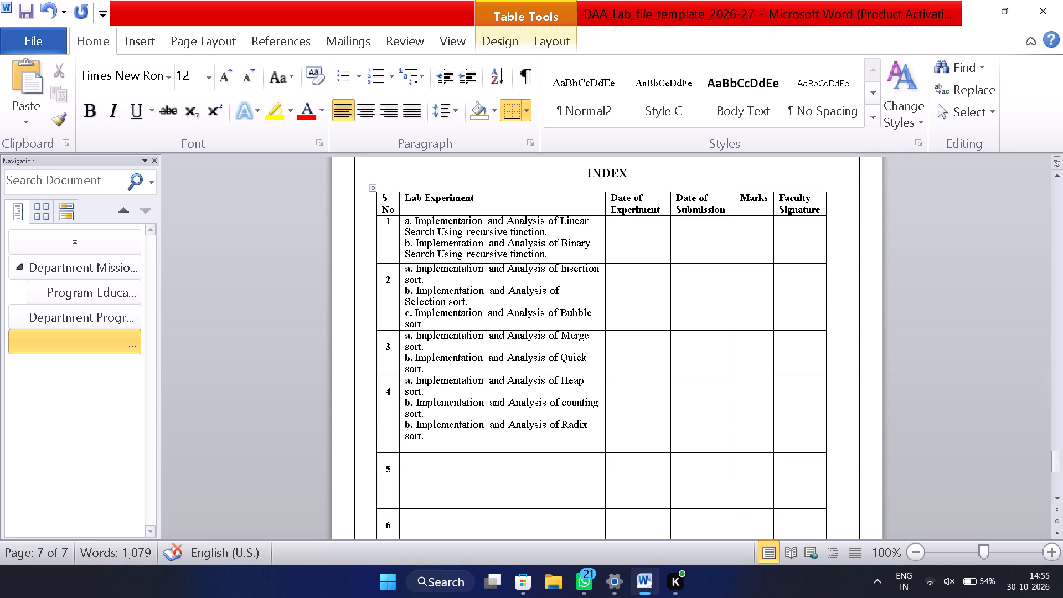
click(415, 450)
key(BackSpace)
Paste the copied counting sort entry into INDEX row 5 and change its label to "a.".
click(405, 449)
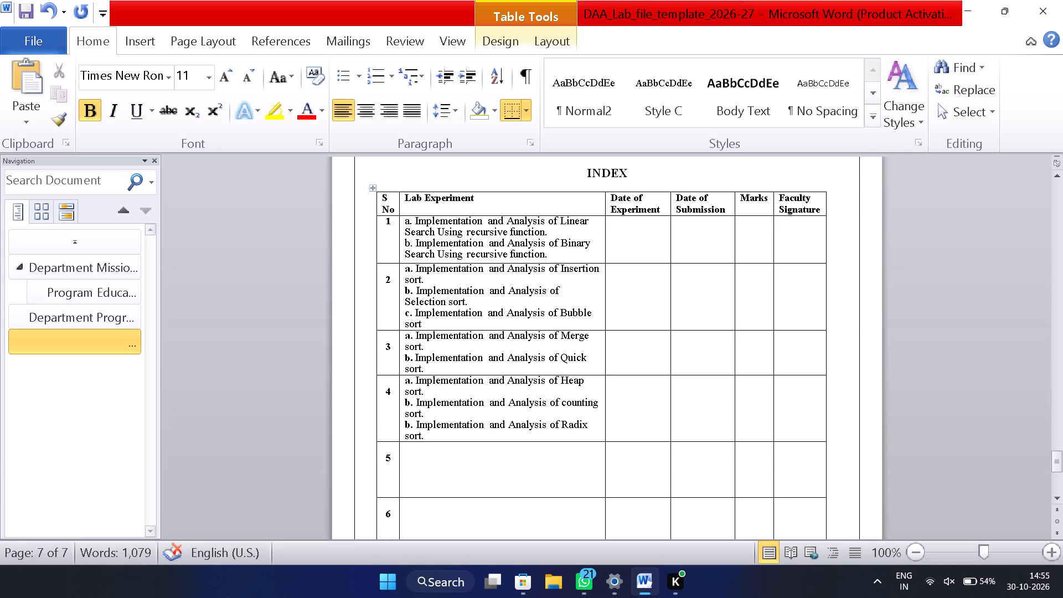
key(ctrl+v)
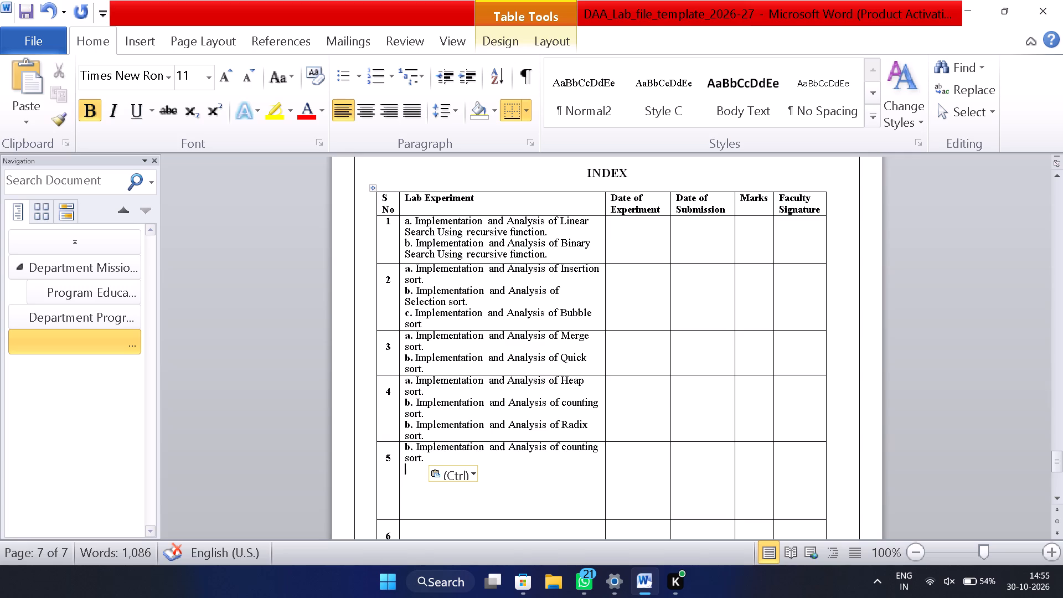
scroll(423, 273, up, 1)
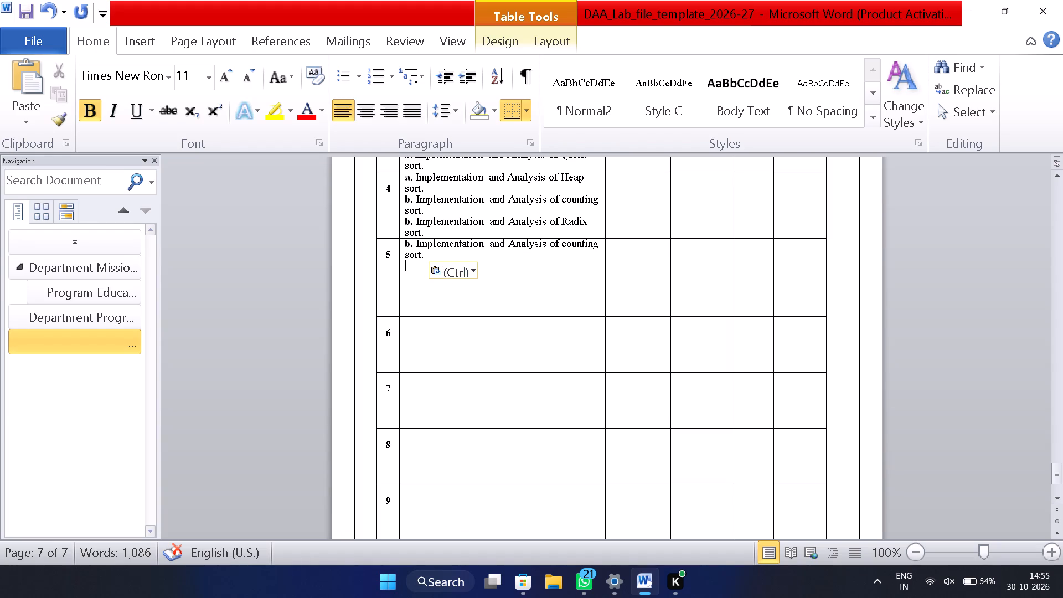
click(411, 246)
key(BackSpace)
key(a)
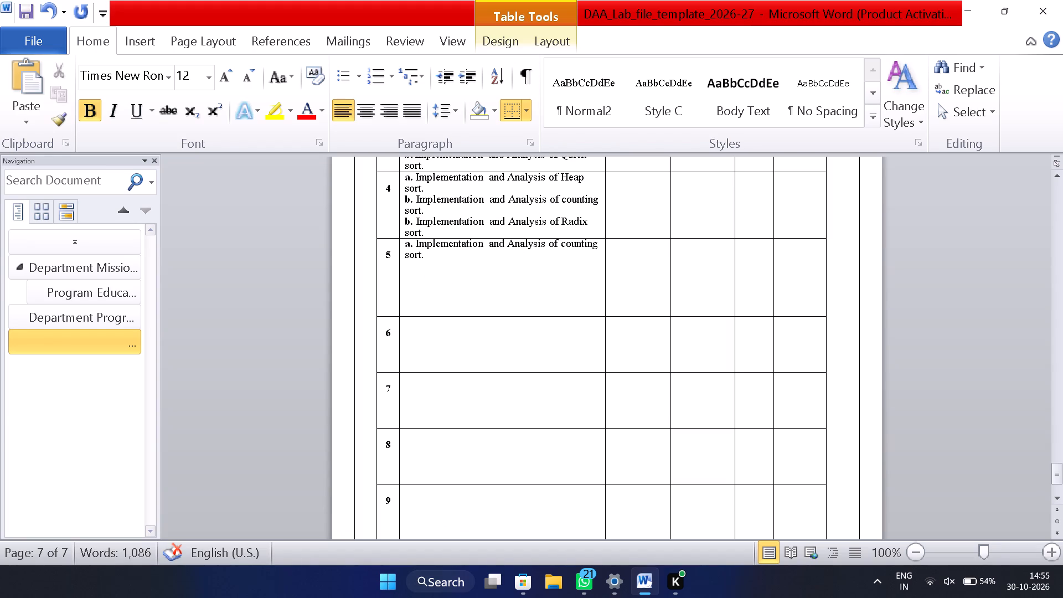
Replace "counting" with "Shell" in INDEX row 5's "a." entry.
click(597, 245)
key(BackSpace)
key(BackSpace)
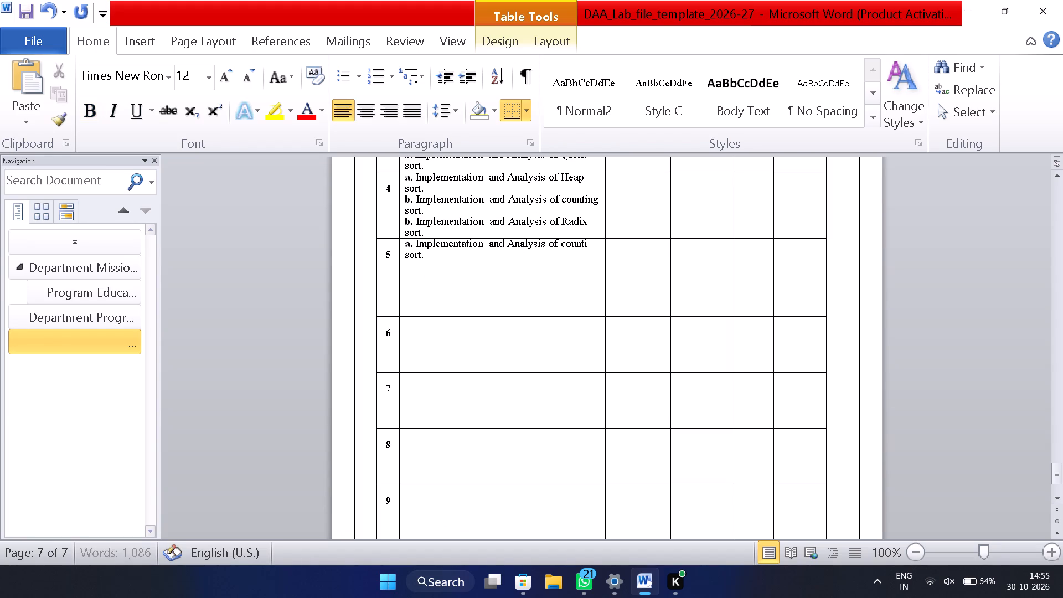
key(BackSpace)
key(BackSpace)
key(BackSpace)
key(BackSpace)
key(BackSpace)
key(BackSpace)
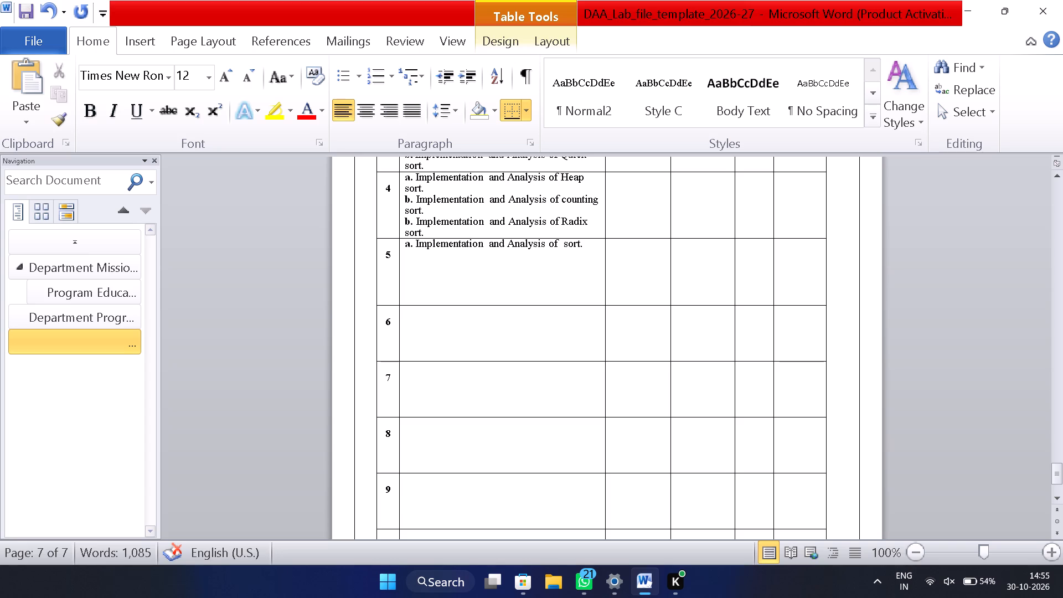
text(Sh)
text(ell)
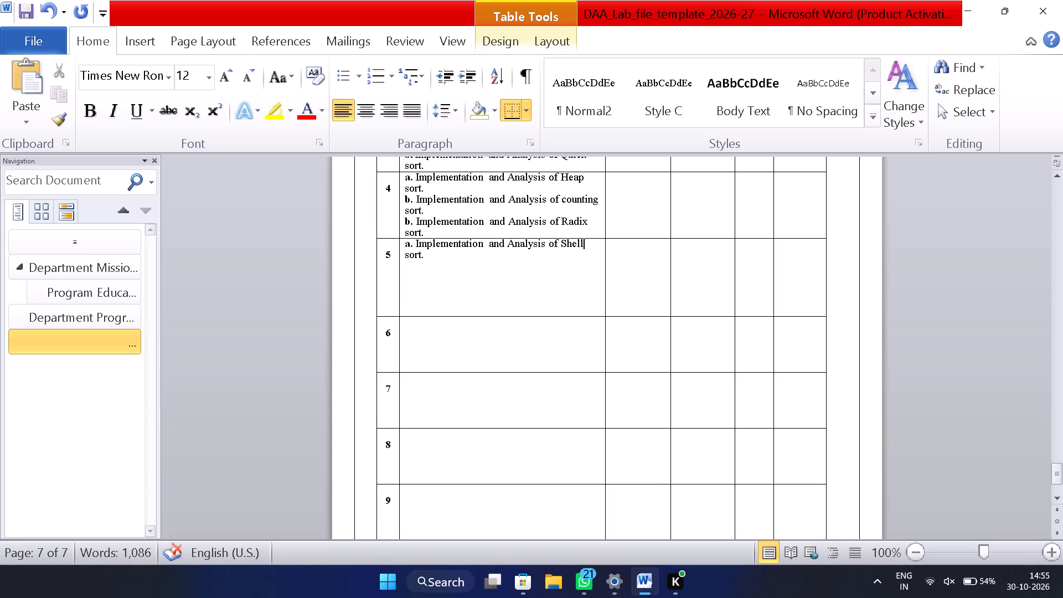
Remove the blank lines below the Shell sort entry in INDEX row 5.
click(459, 301)
key(BackSpace)
key(BackSpace)
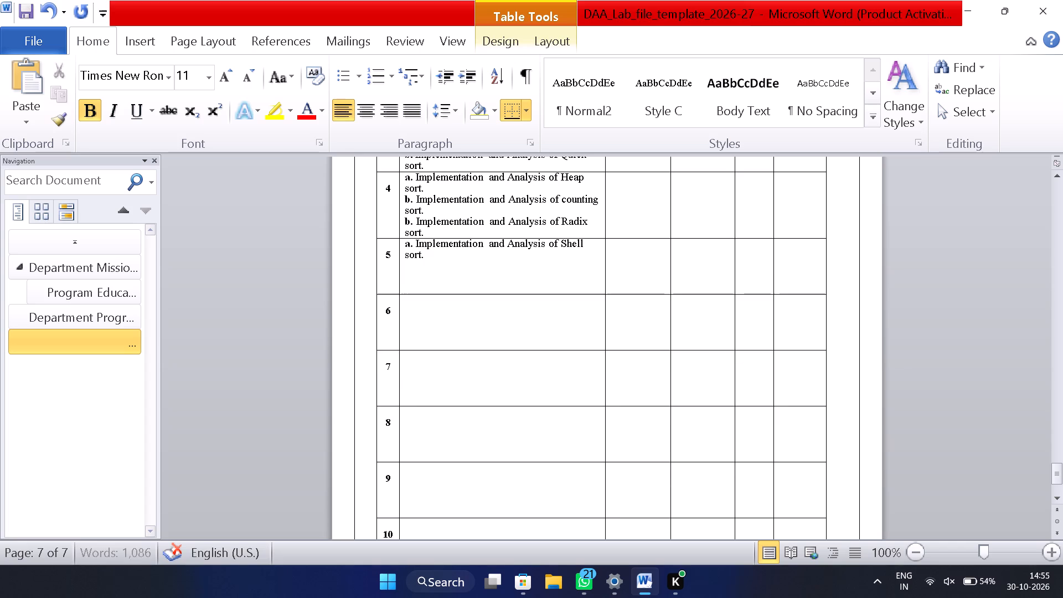
key(BackSpace)
key(Down)
key(BackSpace)
key(BackSpace)
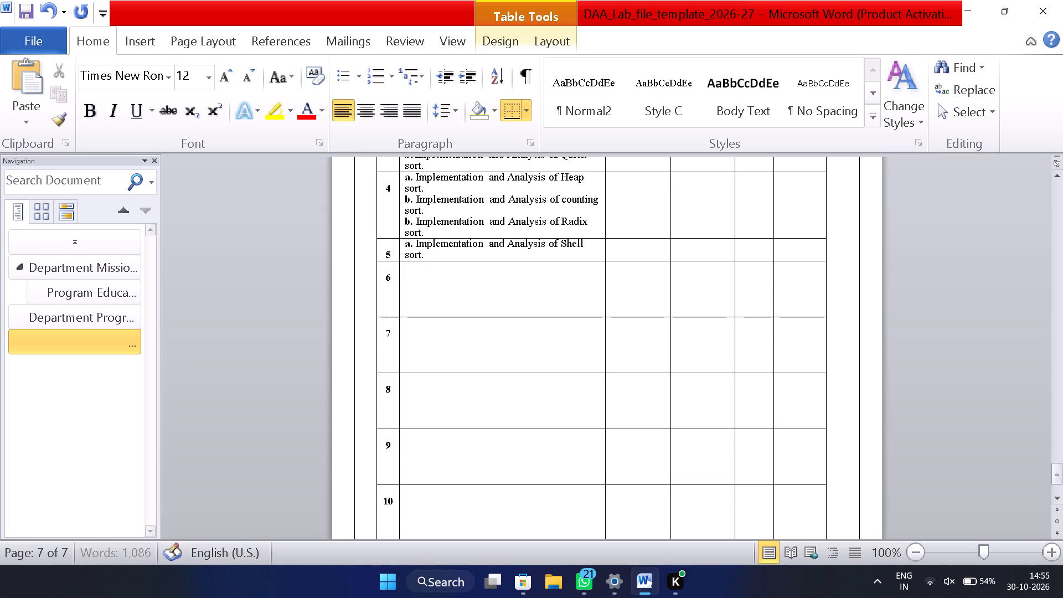
Remove a blank line in INDEX row 6 and paste the copied "b." counting sort entry at the start of its Lab Experiment cell.
click(409, 274)
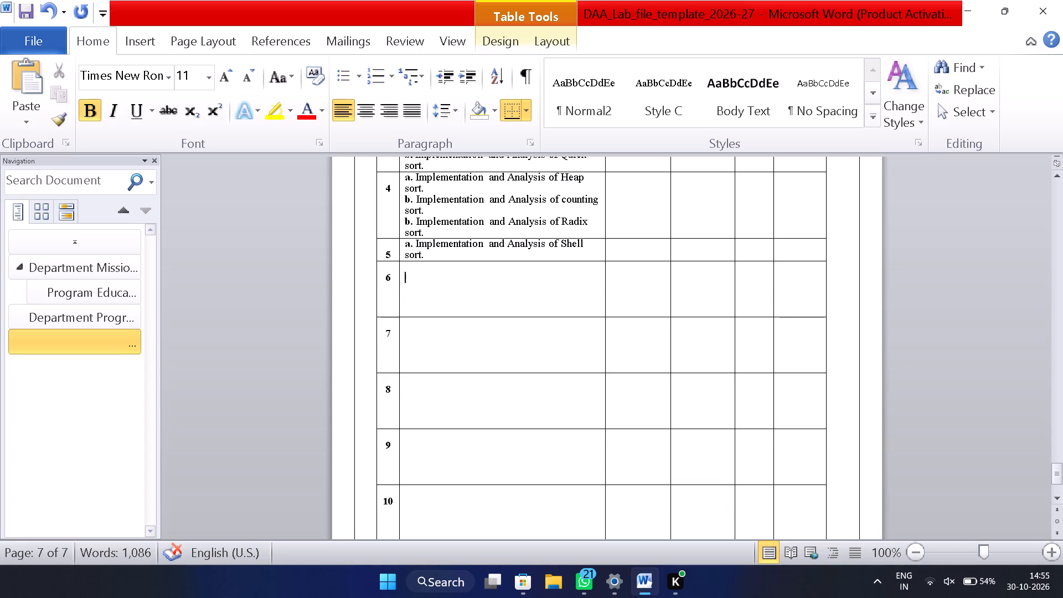
key(BackSpace)
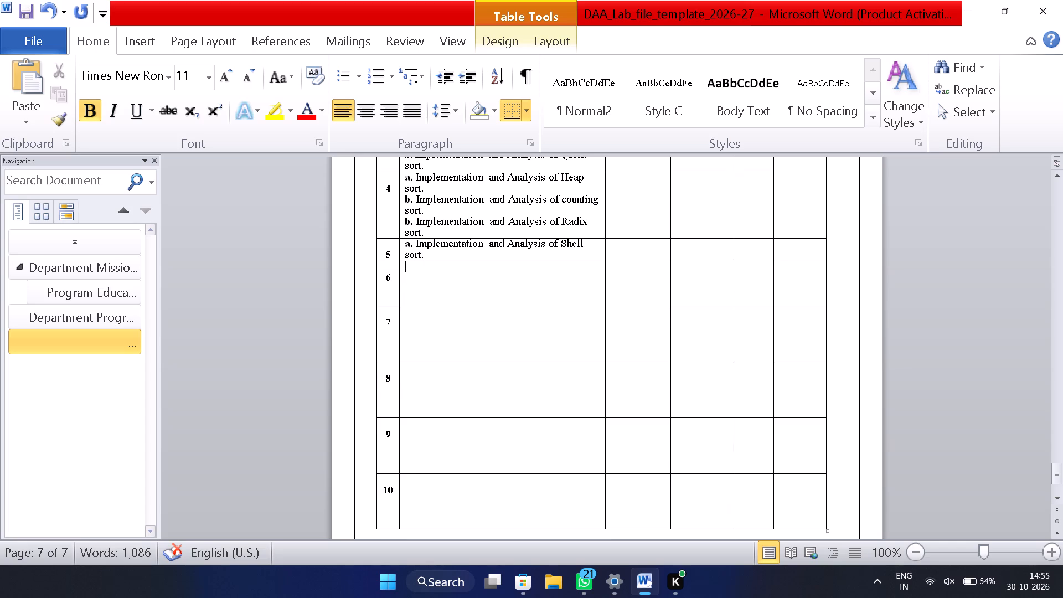
key(ctrl+v)
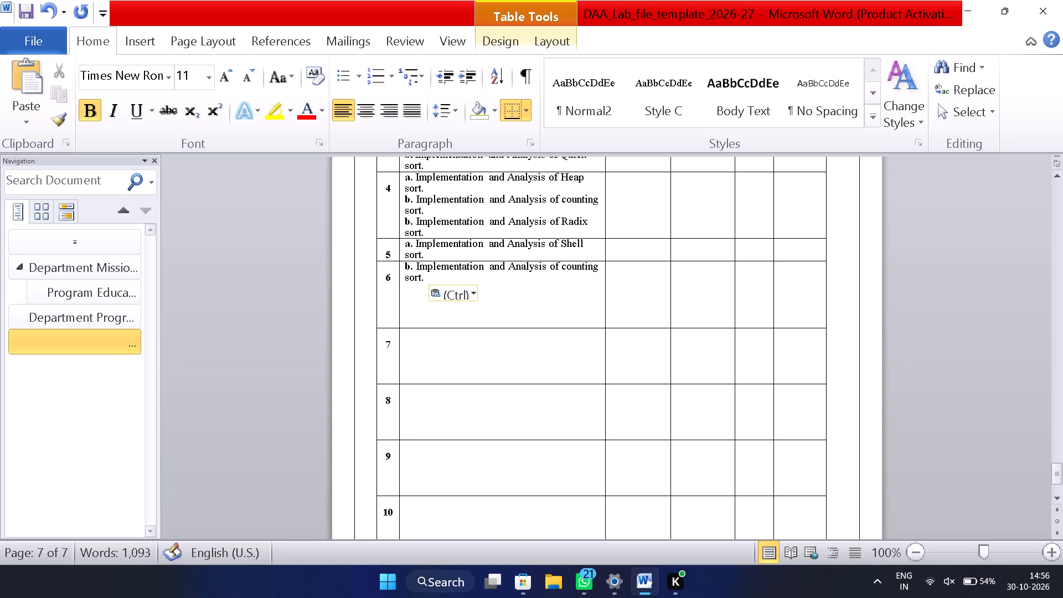
Copy "Implementation of Activity Selection Problem" from row 6 of the List of Experiments table on the previous page.
scroll(430, 321, up, 2)
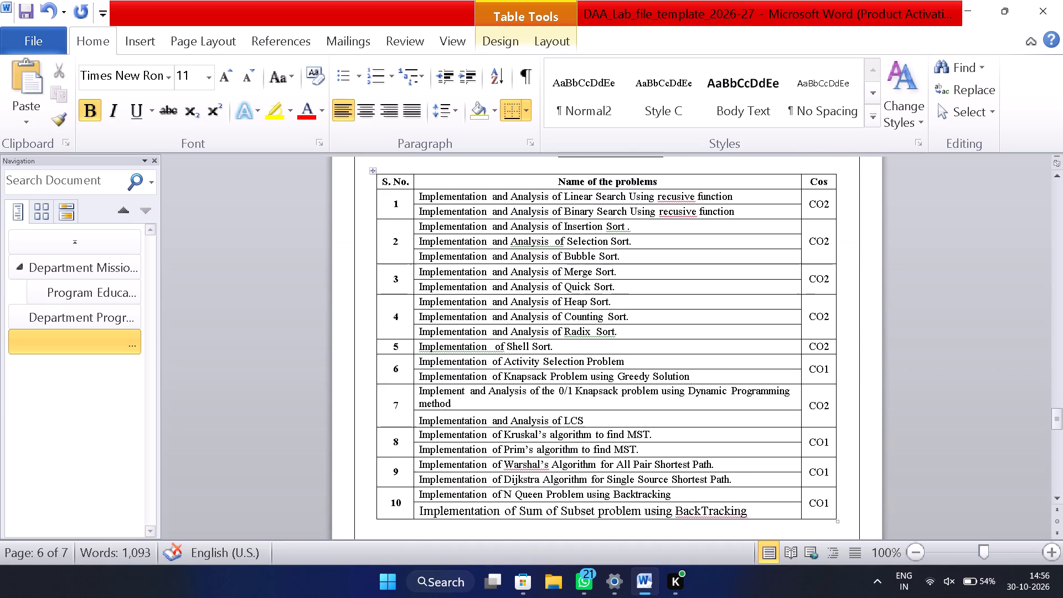
scroll(430, 321, up, 1)
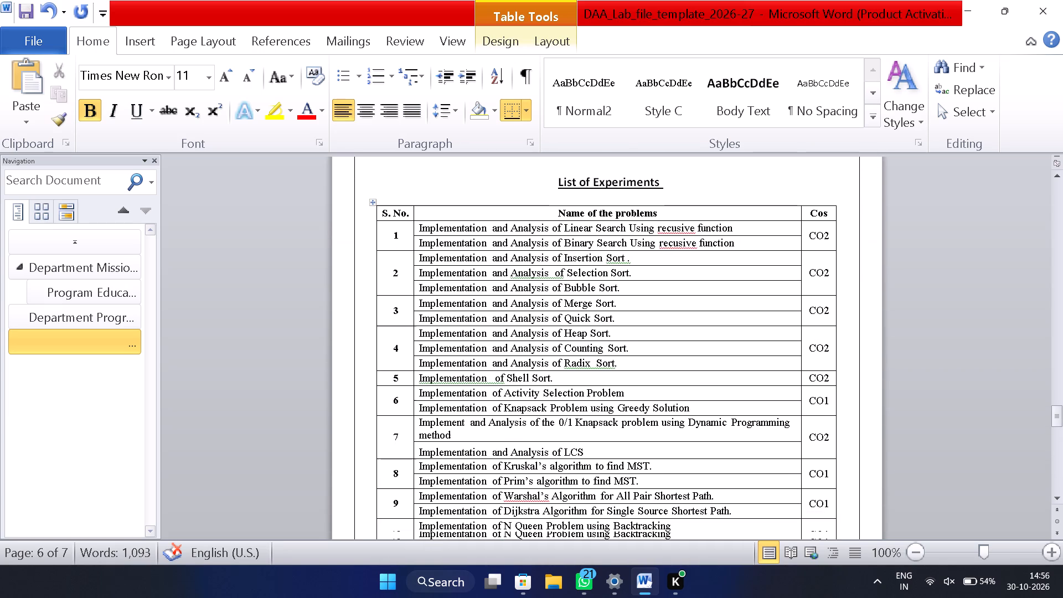
scroll(430, 321, up, 2)
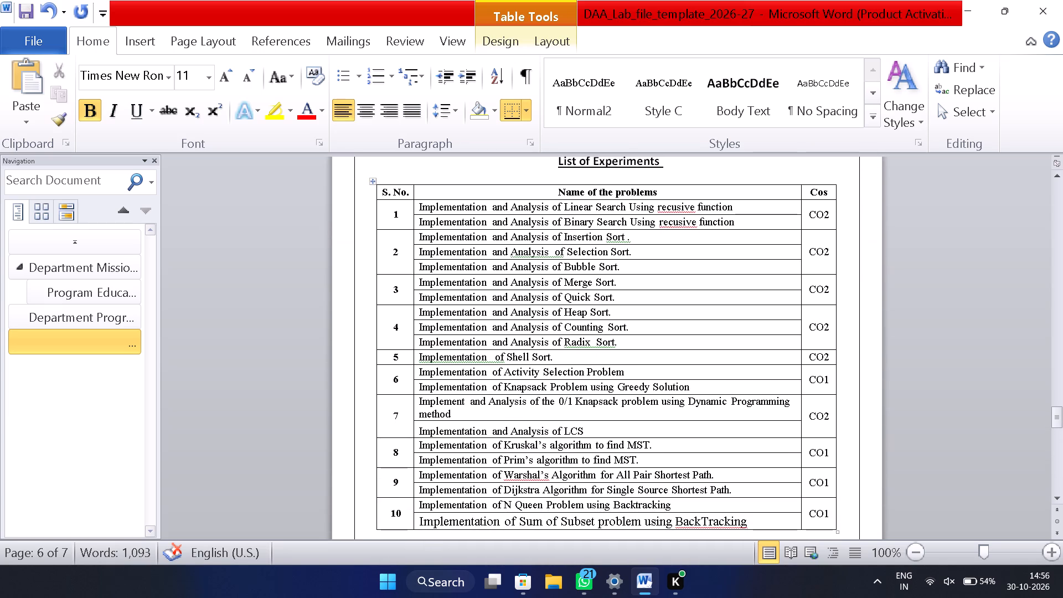
drag(623, 372, 444, 373)
key(ctrl+c)
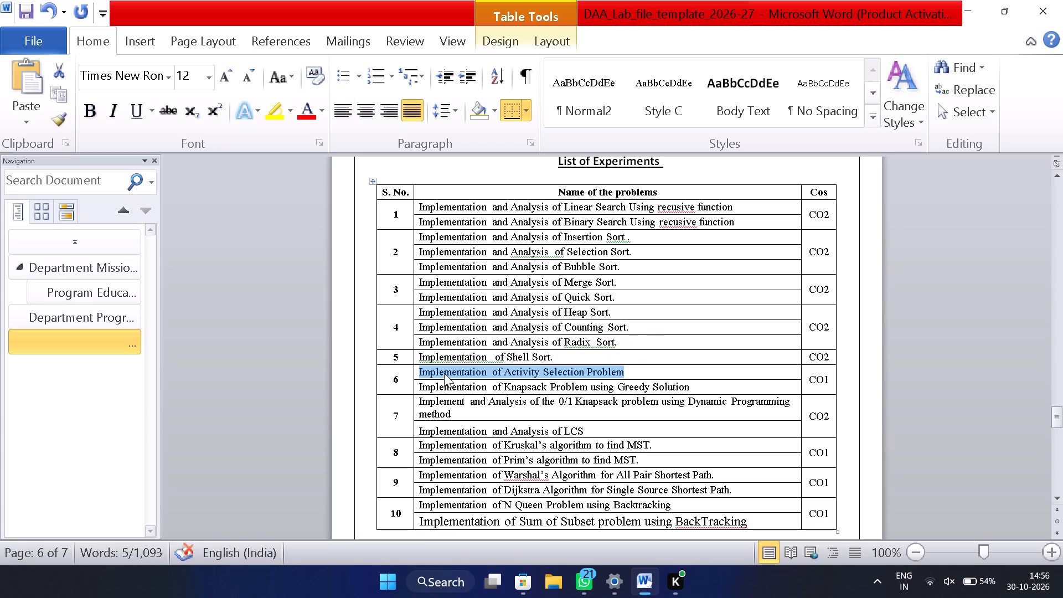
In INDEX row 6, replace the text after the "b." label with the copied "Implementation of Activity Selection Problem".
scroll(451, 427, down, 1)
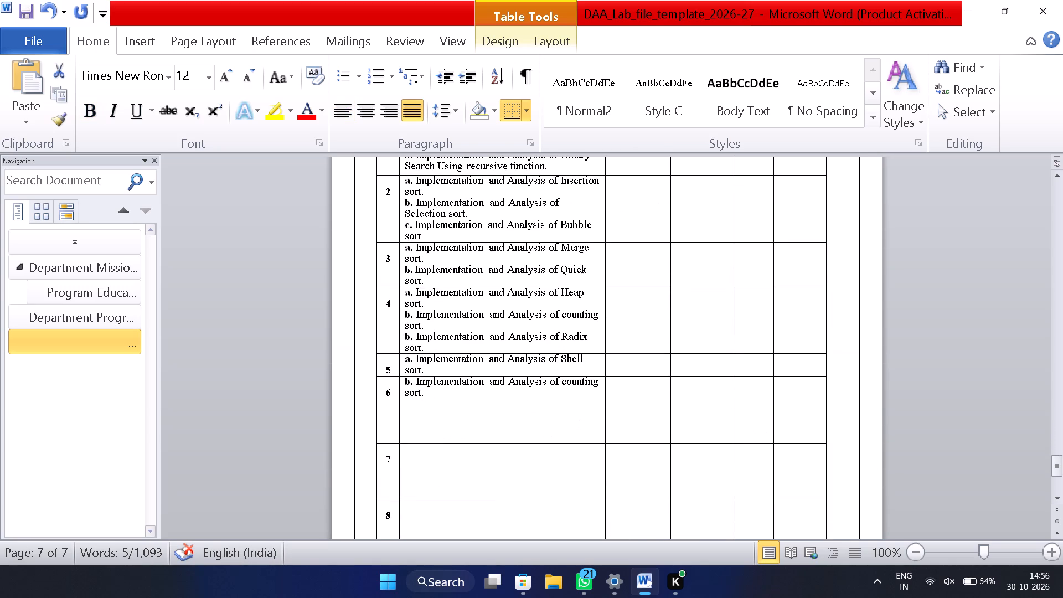
click(429, 398)
key(BackSpace)
key(BackSpace)
key(BackSpace)
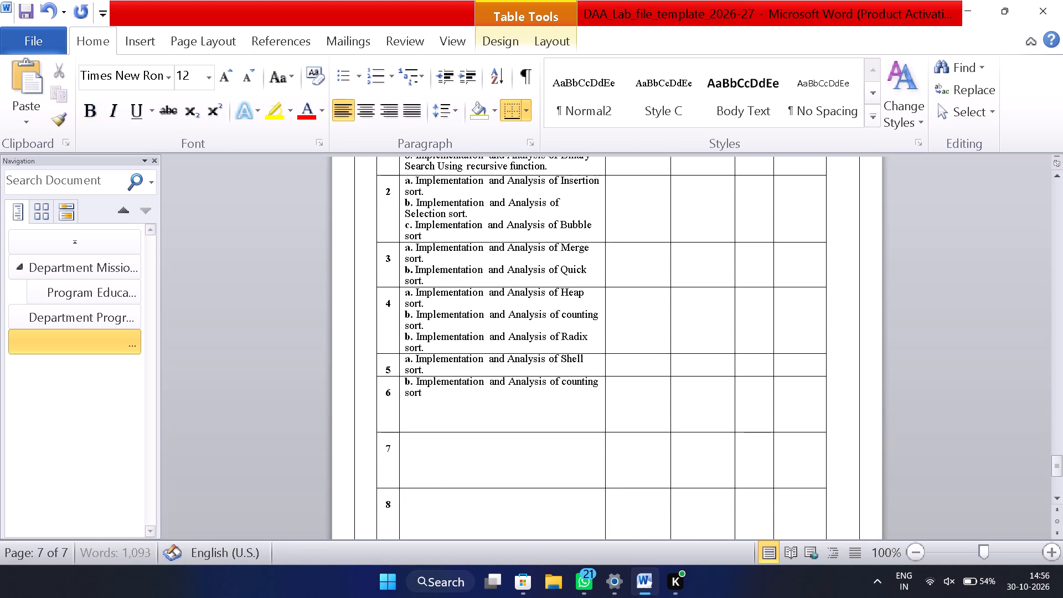
key(BackSpace)
key(BackSpace)
key(BackSpace)
key(BackSpace)
key(BackSpace)
key(BackSpace)
key(BackSpace)
key(BackSpace)
key(BackSpace)
key(BackSpace)
key(BackSpace)
key(BackSpace)
key(BackSpace)
key(BackSpace)
key(BackSpace)
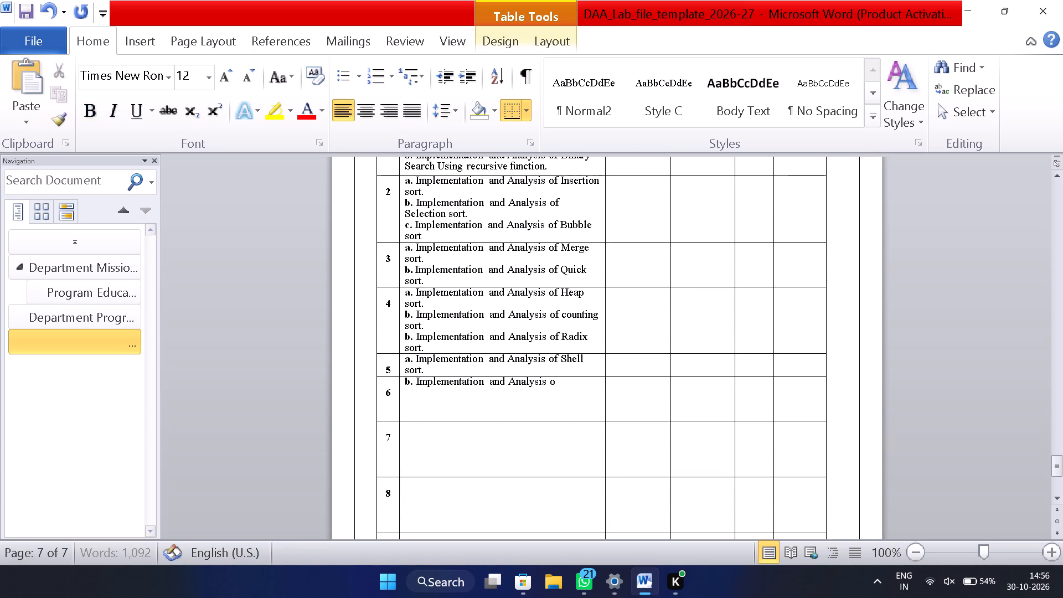
key(BackSpace)
key(BackSpace)
key(BackSpace)
key(BackSpace)
key(BackSpace)
key(BackSpace)
key(BackSpace)
key(BackSpace)
key(BackSpace)
key(BackSpace)
key(BackSpace)
key(BackSpace)
key(BackSpace)
key(BackSpace)
key(BackSpace)
key(BackSpace)
key(BackSpace)
key(BackSpace)
key(BackSpace)
key(BackSpace)
key(BackSpace)
key(BackSpace)
key(BackSpace)
key(BackSpace)
key(BackSpace)
key(BackSpace)
key(BackSpace)
key(BackSpace)
key(BackSpace)
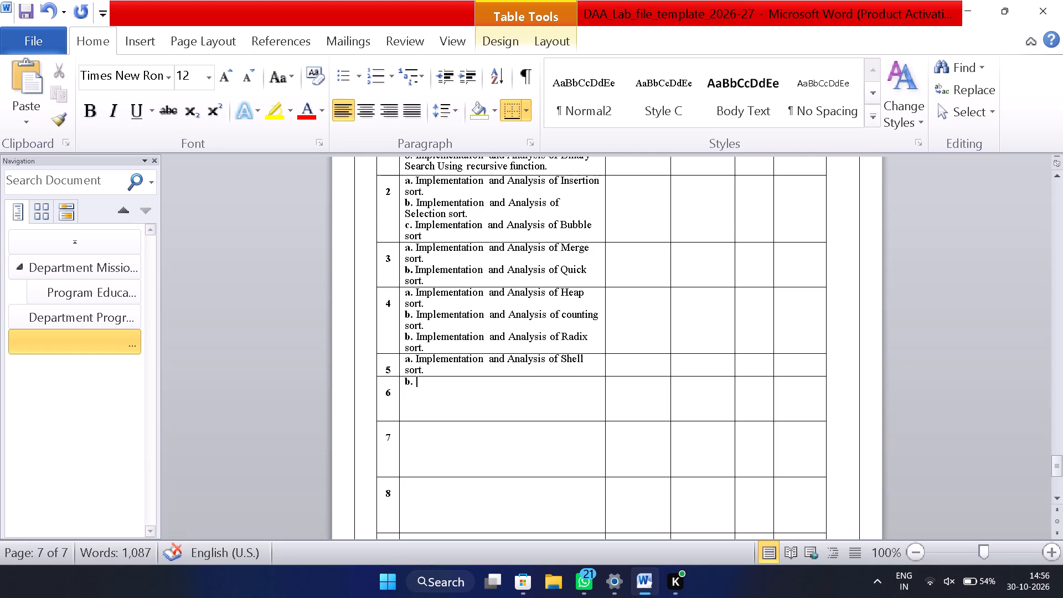
key(ctrl+v)
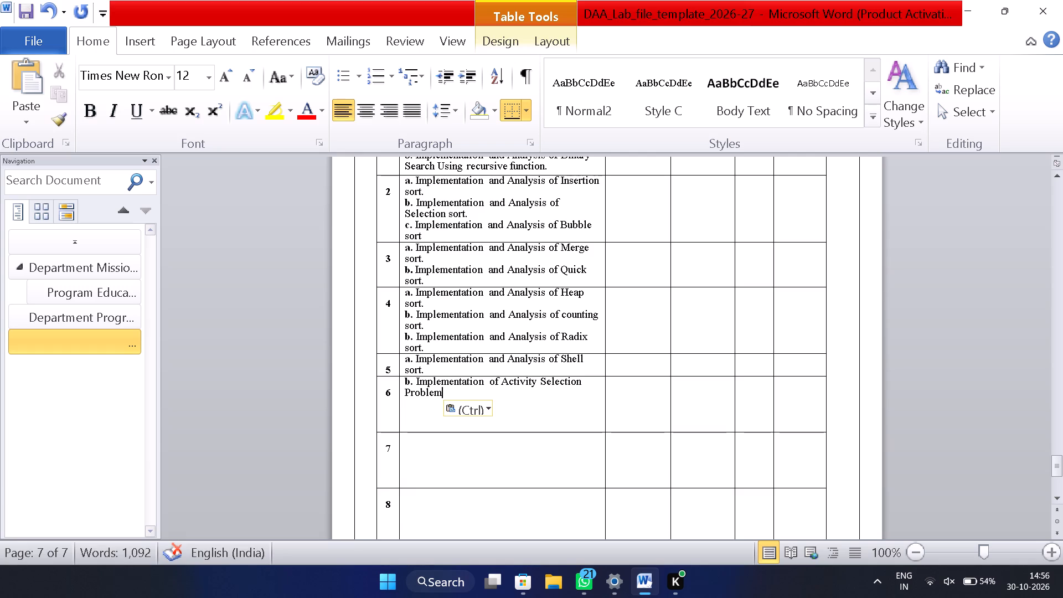
In INDEX row 6, change the activity selection entry's label to "a." and end the entry with a period.
click(410, 384)
key(BackSpace)
key(a)
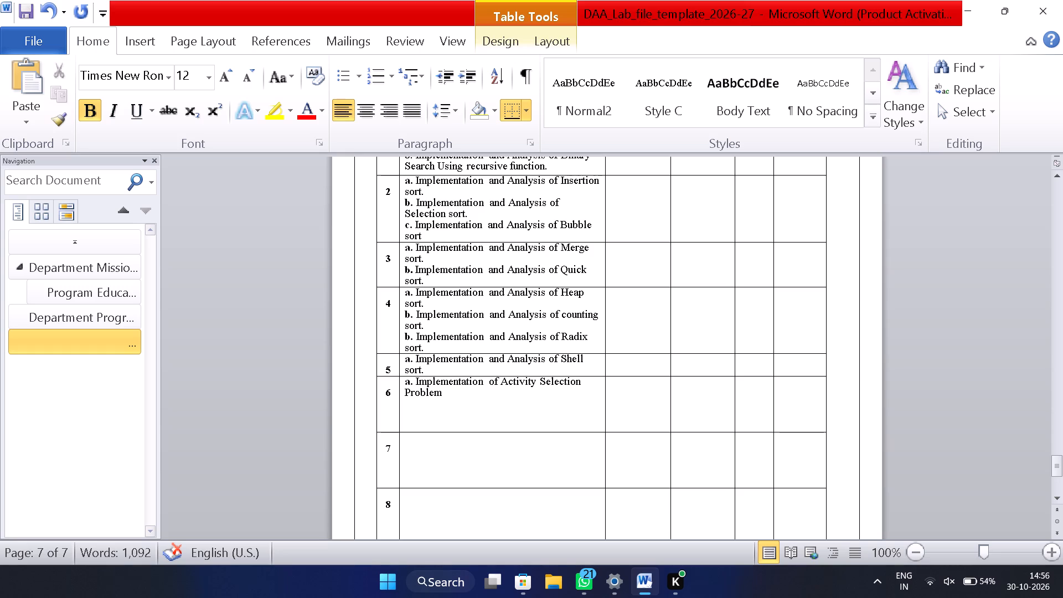
click(450, 395)
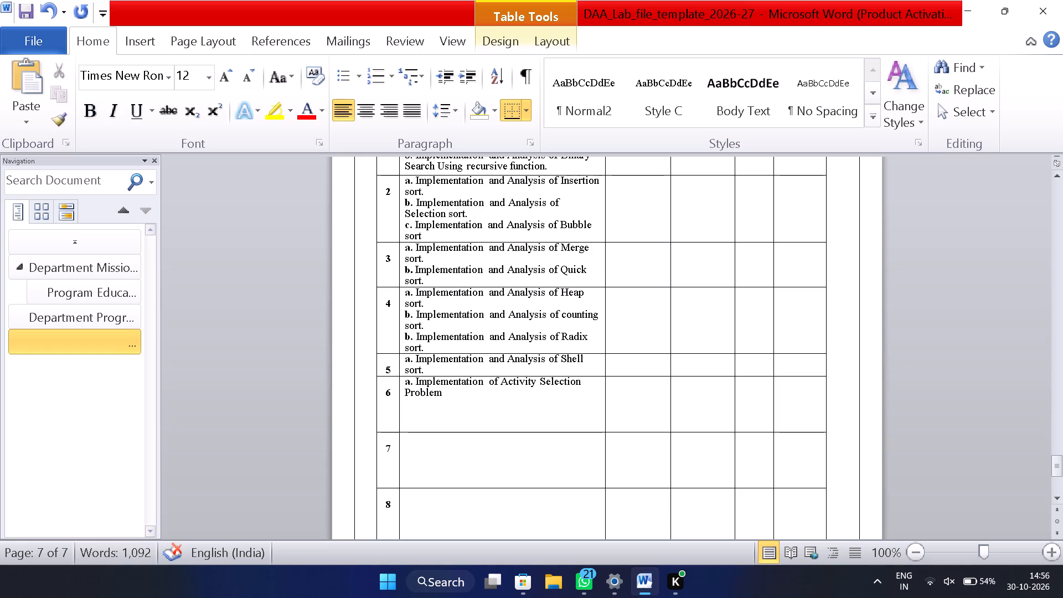
key(period)
key(space)
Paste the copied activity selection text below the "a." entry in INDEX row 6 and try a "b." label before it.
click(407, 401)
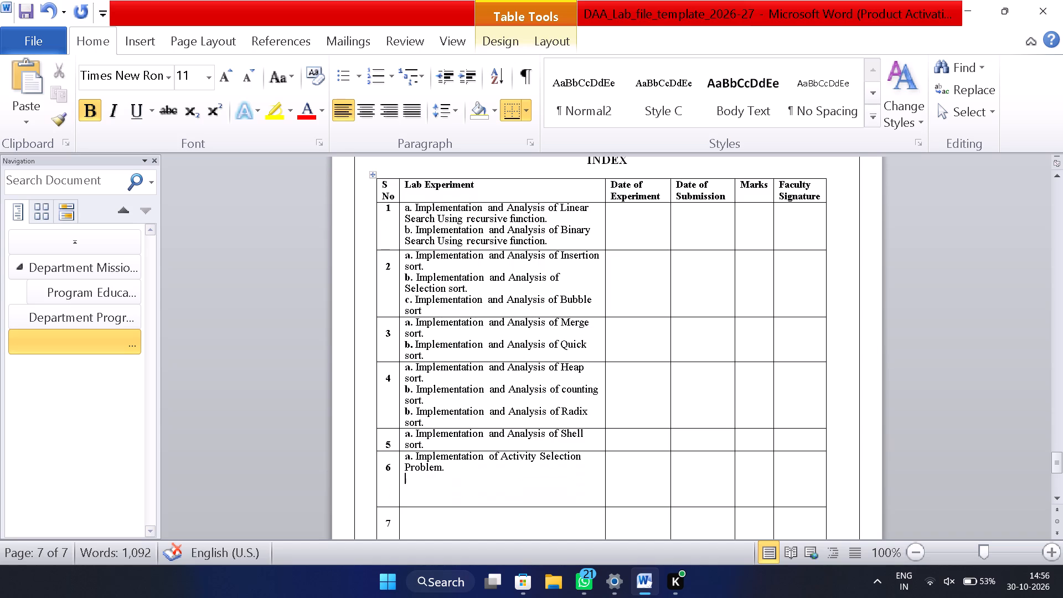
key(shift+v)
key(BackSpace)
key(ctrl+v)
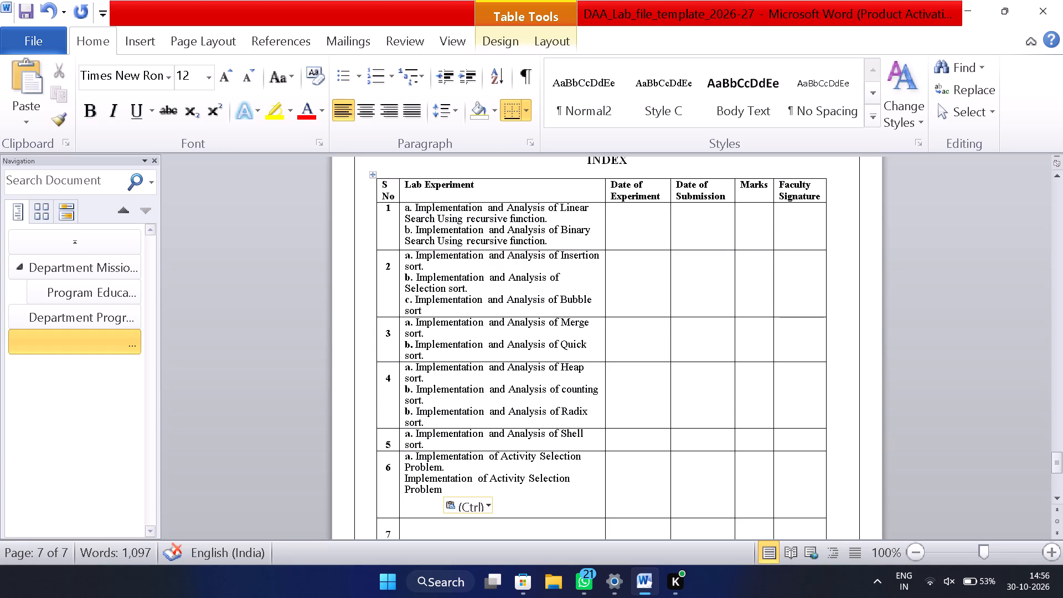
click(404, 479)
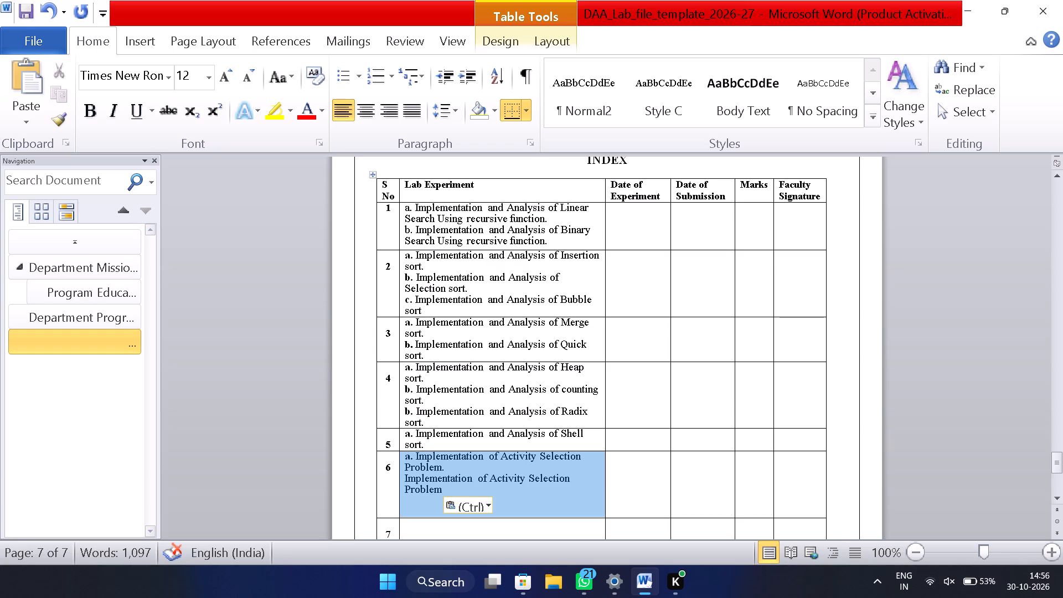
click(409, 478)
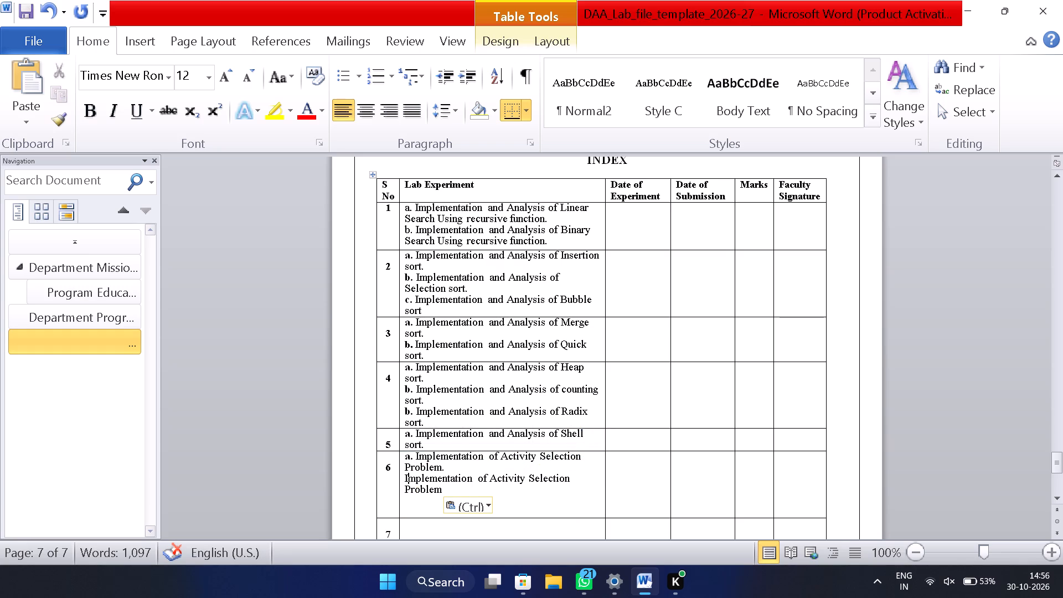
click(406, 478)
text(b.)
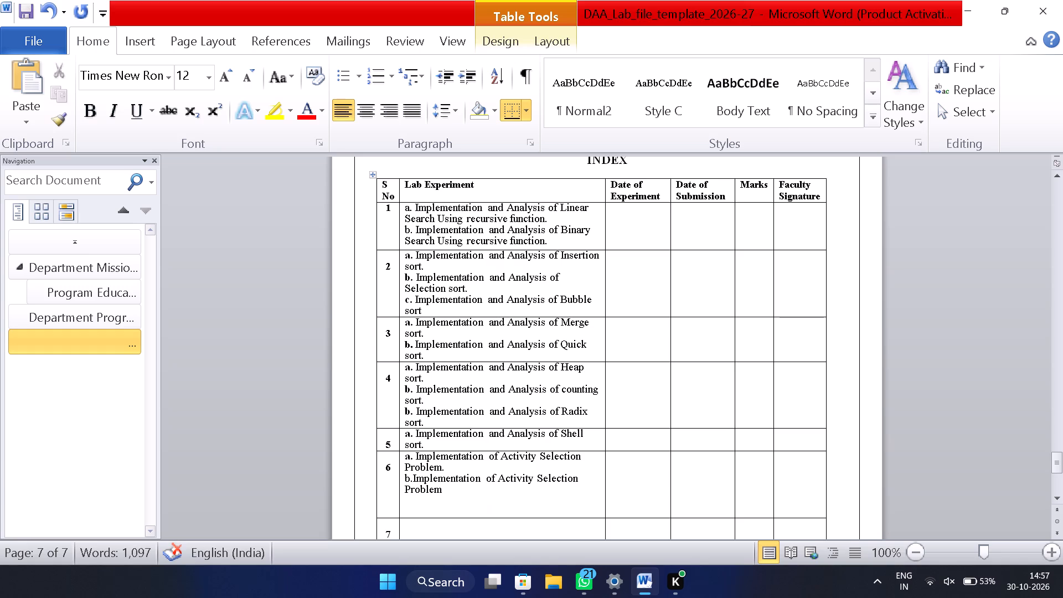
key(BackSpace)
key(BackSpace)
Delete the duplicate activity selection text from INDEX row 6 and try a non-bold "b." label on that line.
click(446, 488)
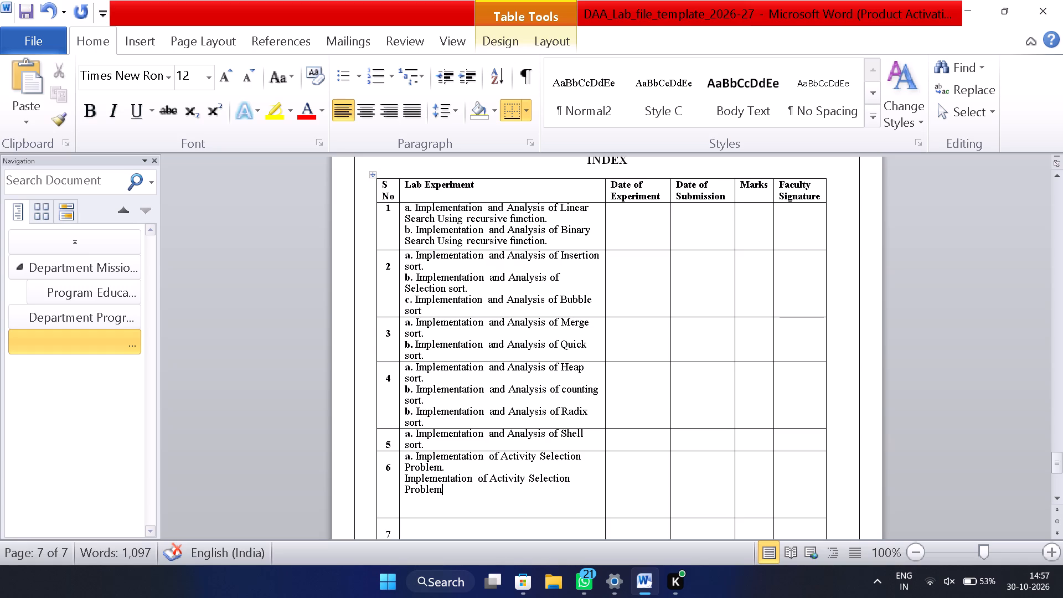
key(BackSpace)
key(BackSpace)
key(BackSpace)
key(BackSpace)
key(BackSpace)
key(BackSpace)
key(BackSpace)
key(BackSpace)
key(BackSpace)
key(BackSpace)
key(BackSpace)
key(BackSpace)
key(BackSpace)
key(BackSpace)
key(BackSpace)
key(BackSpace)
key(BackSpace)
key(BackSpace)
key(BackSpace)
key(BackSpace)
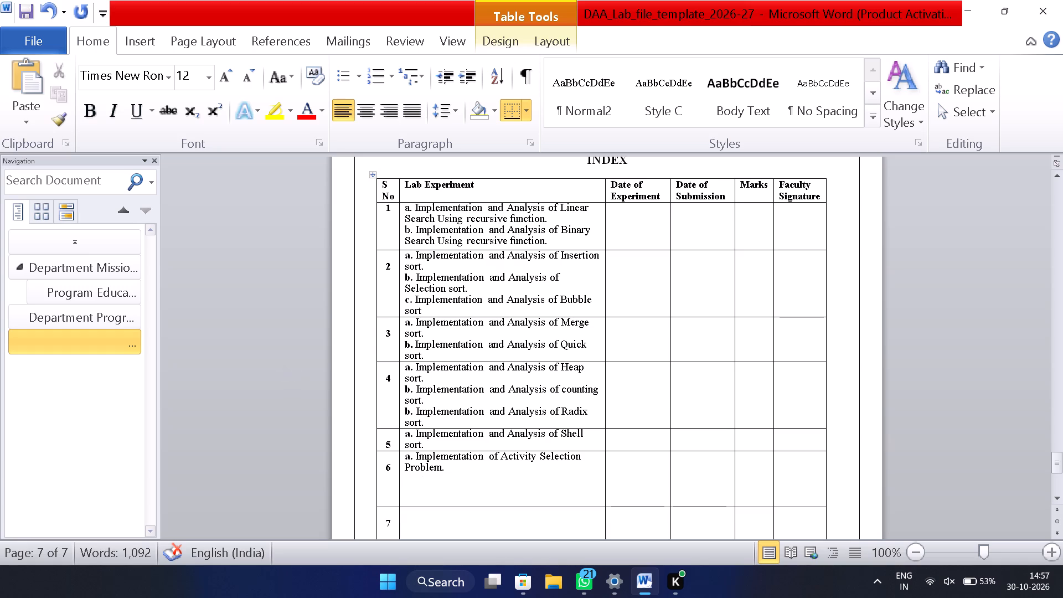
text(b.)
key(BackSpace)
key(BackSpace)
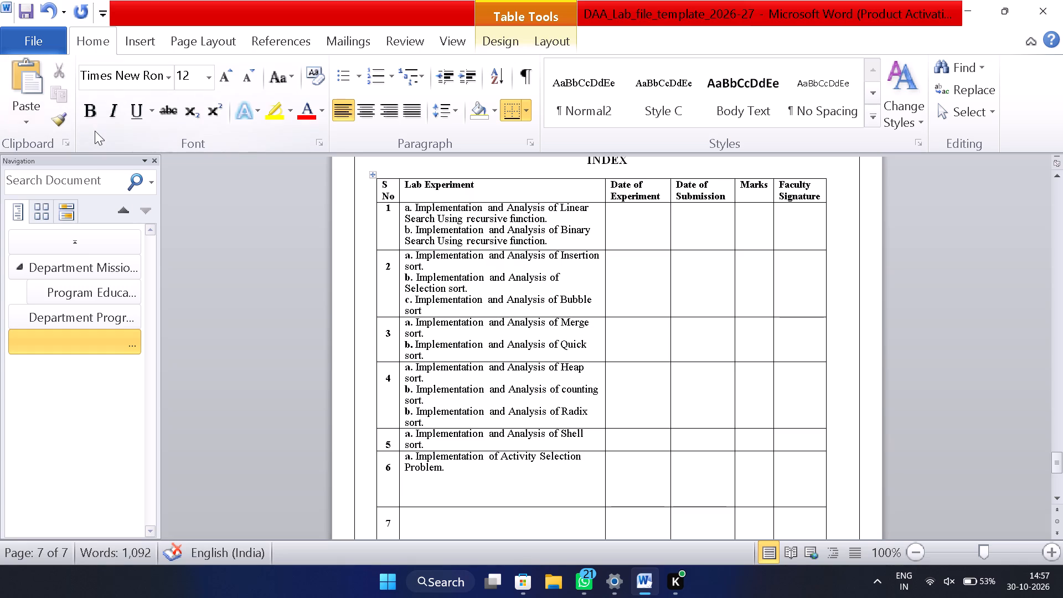
Add a bold "b." label on the line below the activity selection entry in INDEX row 6.
click(91, 115)
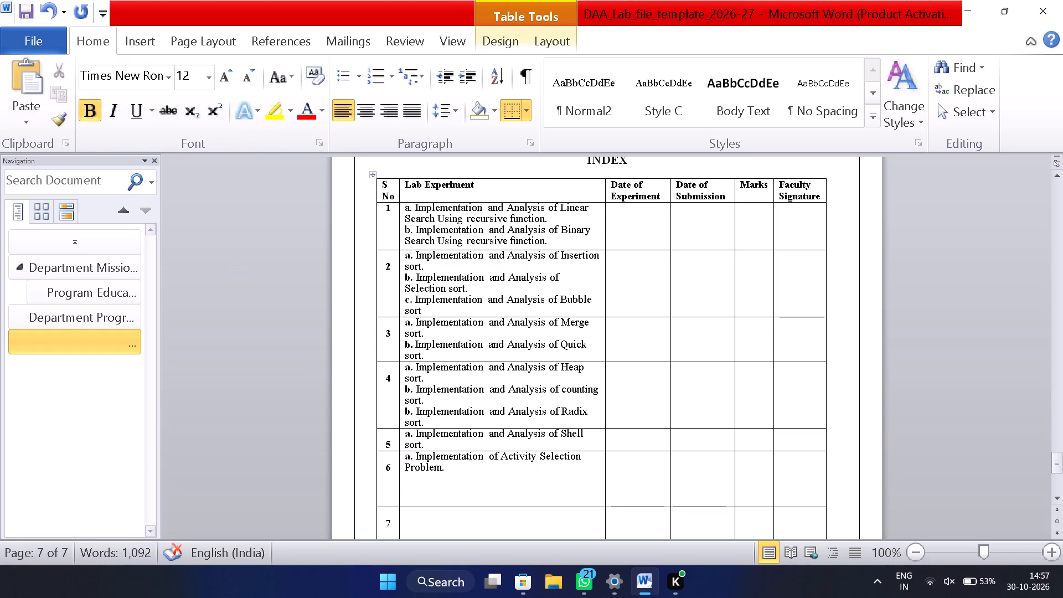
text(b.)
Enter non-bold "Implementation of" after the "b." label in INDEX row 6, with a space separating it from the label.
click(90, 108)
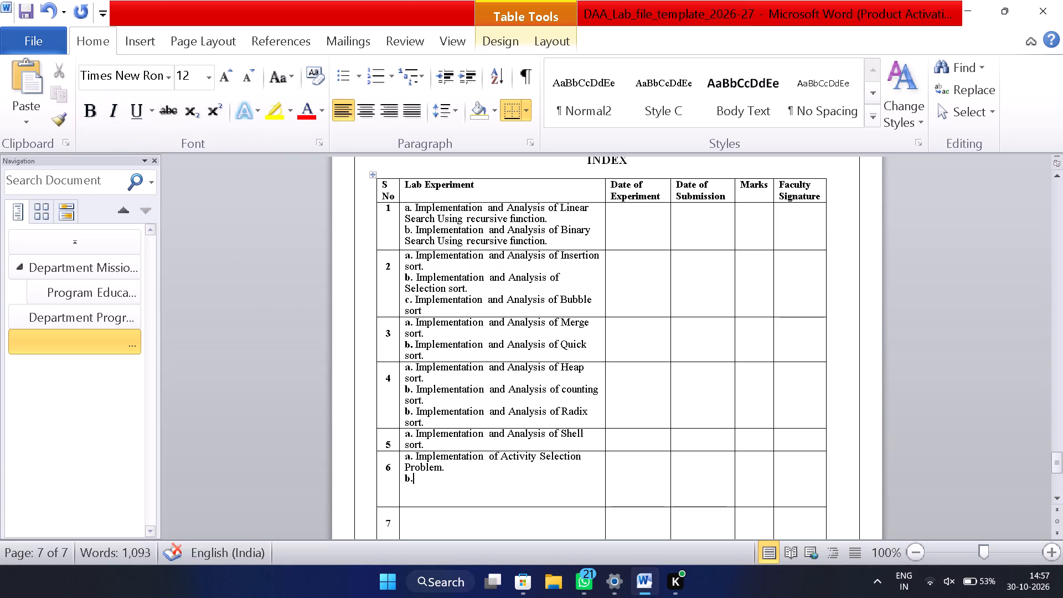
text(Imple)
text(mentation)
key(space)
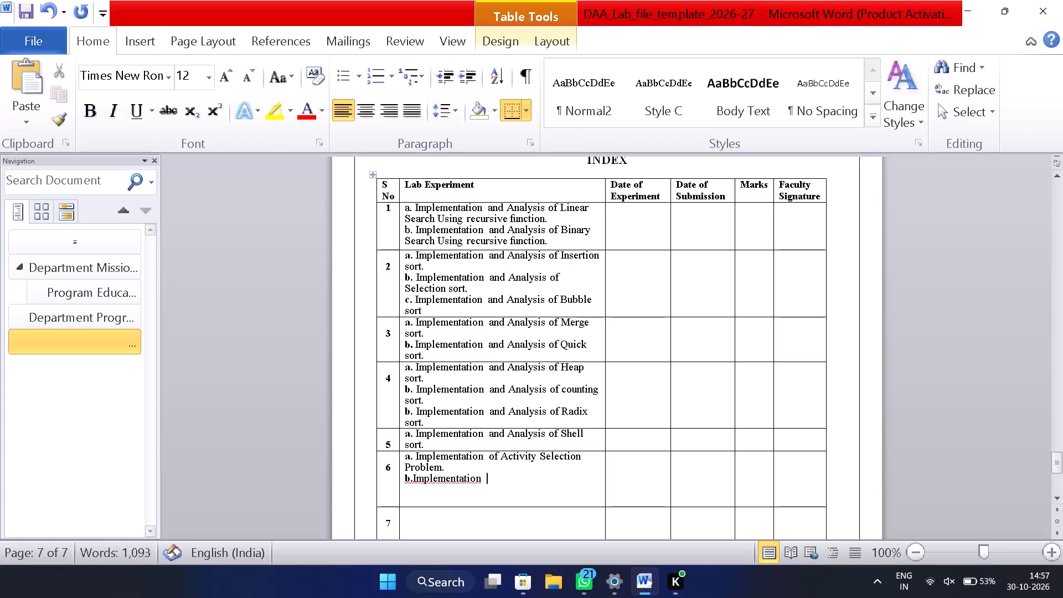
text(of)
key(Left)
key(Left)
key(Left)
key(Left)
key(Left)
key(Left)
key(Left)
key(Left)
key(Left)
key(Left)
key(Left)
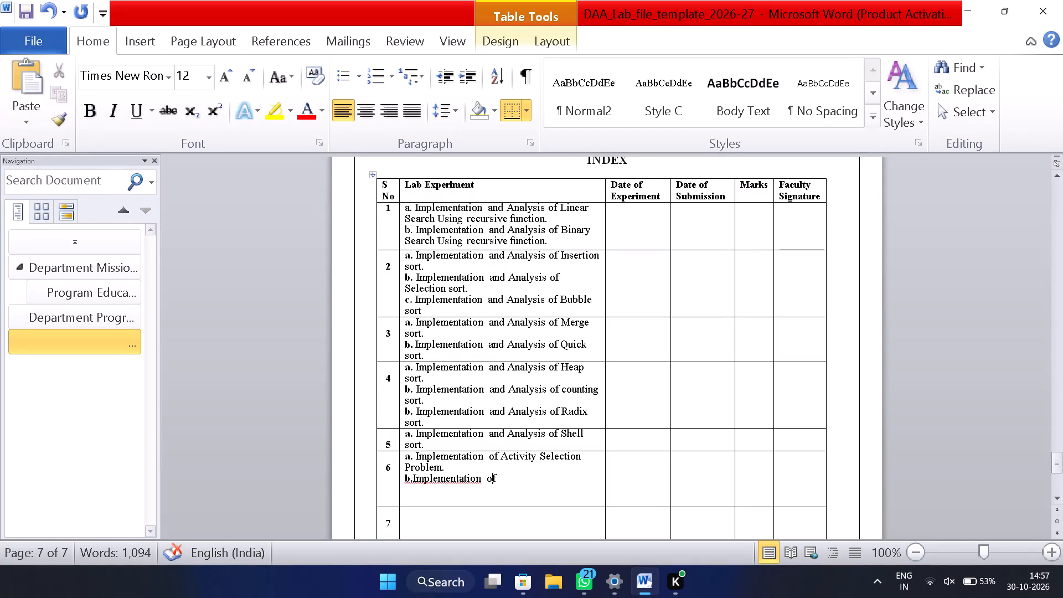
key(Left)
key(Left)
key(Left)
key(Left)
key(Left)
key(Left)
key(space)
key(Right)
key(Right)
key(Right)
key(Right)
key(Right)
key(Right)
key(Right)
key(Right)
key(Right)
key(Right)
key(Right)
key(Right)
key(Right)
key(Right)
key(Right)
key(Right)
key(Right)
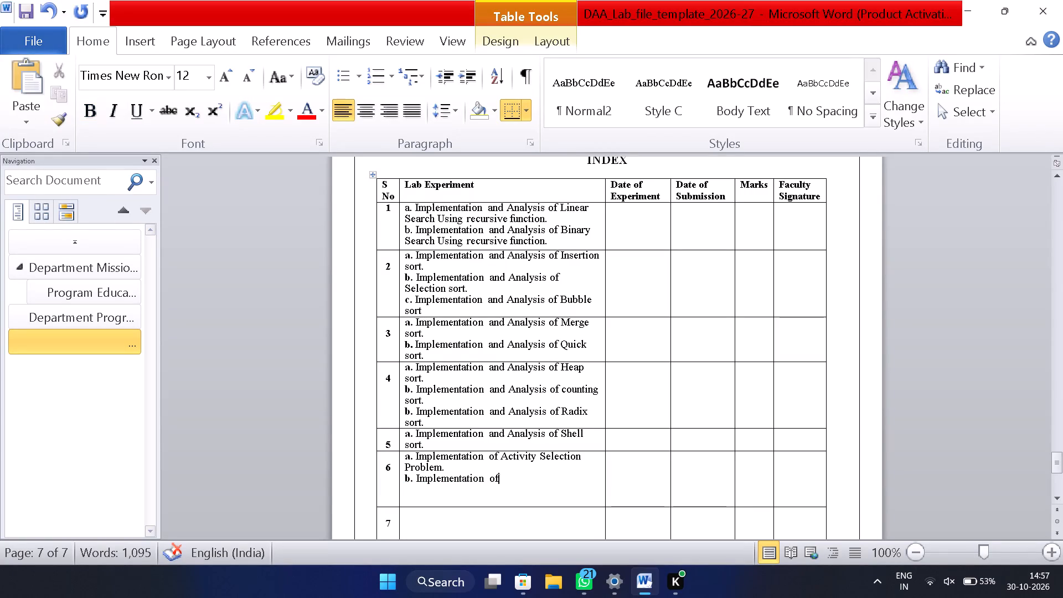
key(space)
Continue the "b." entry in INDEX row 6 with "Knapsack problem using", followed by a space.
key(shift+k)
text(nap)
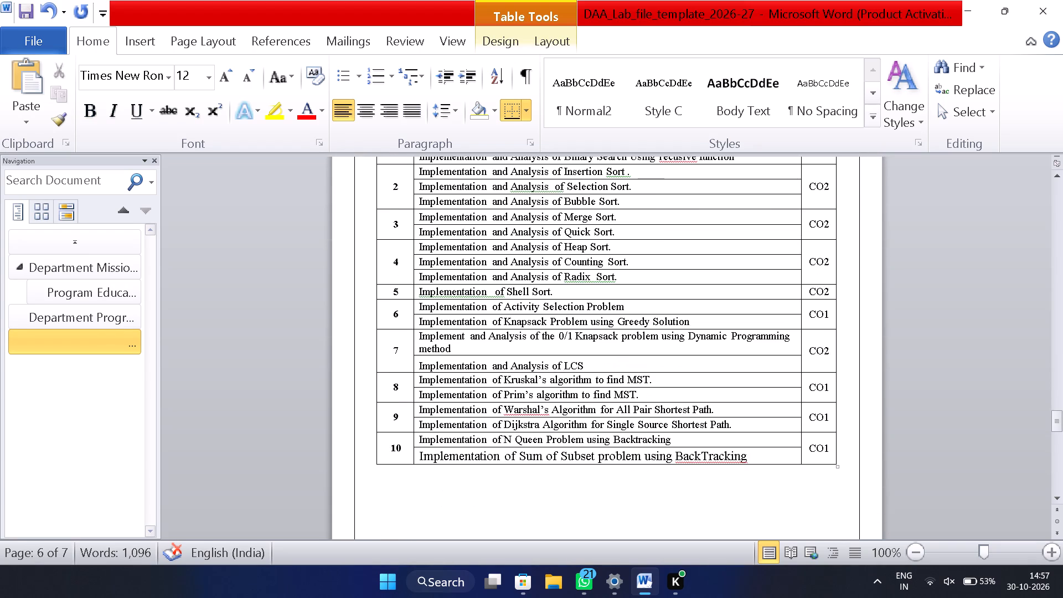
scroll(471, 327, down, 1)
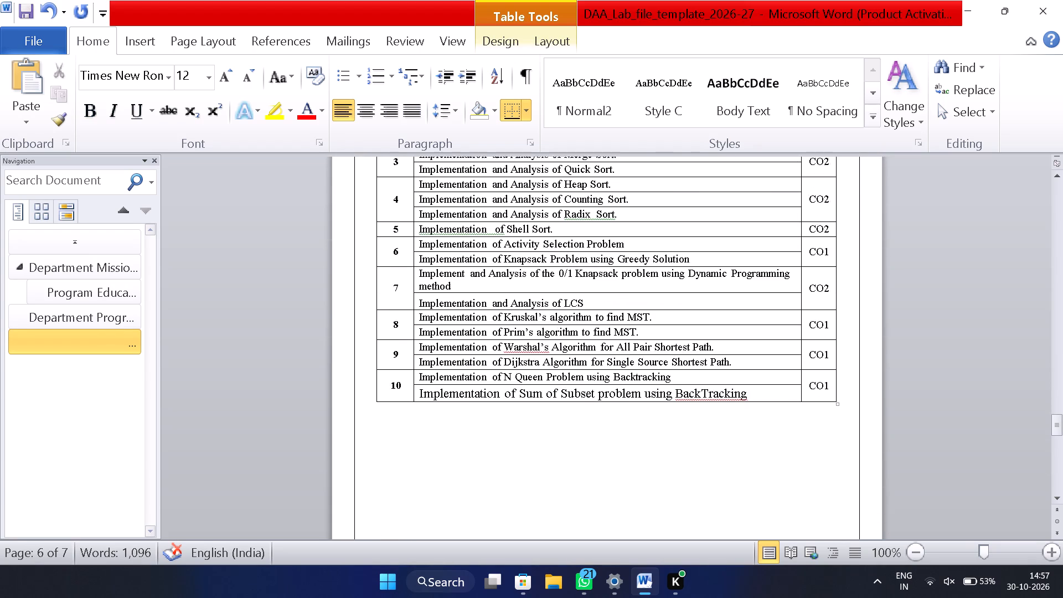
scroll(471, 327, down, 1)
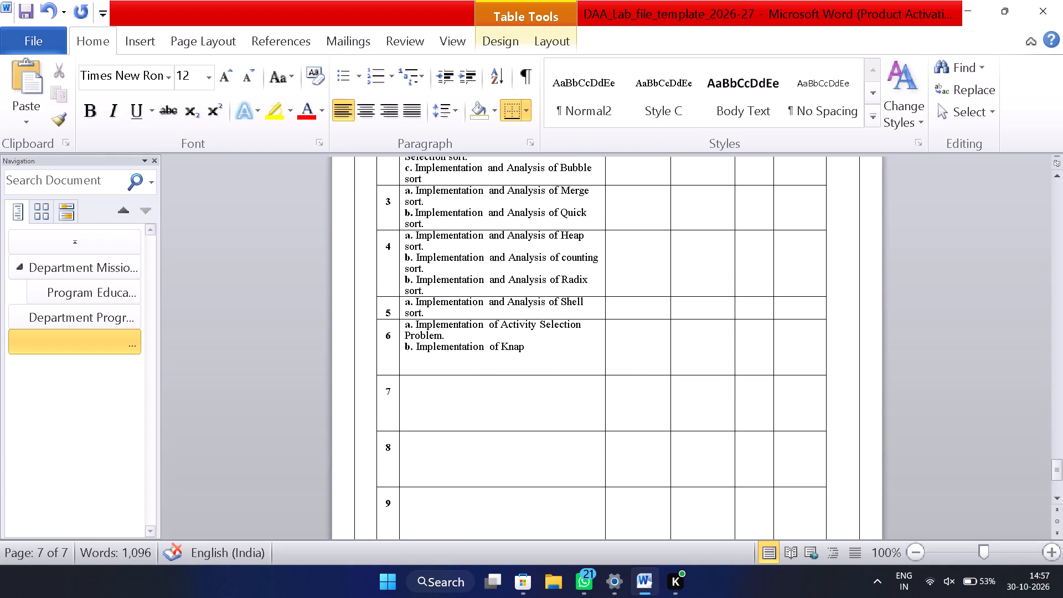
text(sack)
key(space)
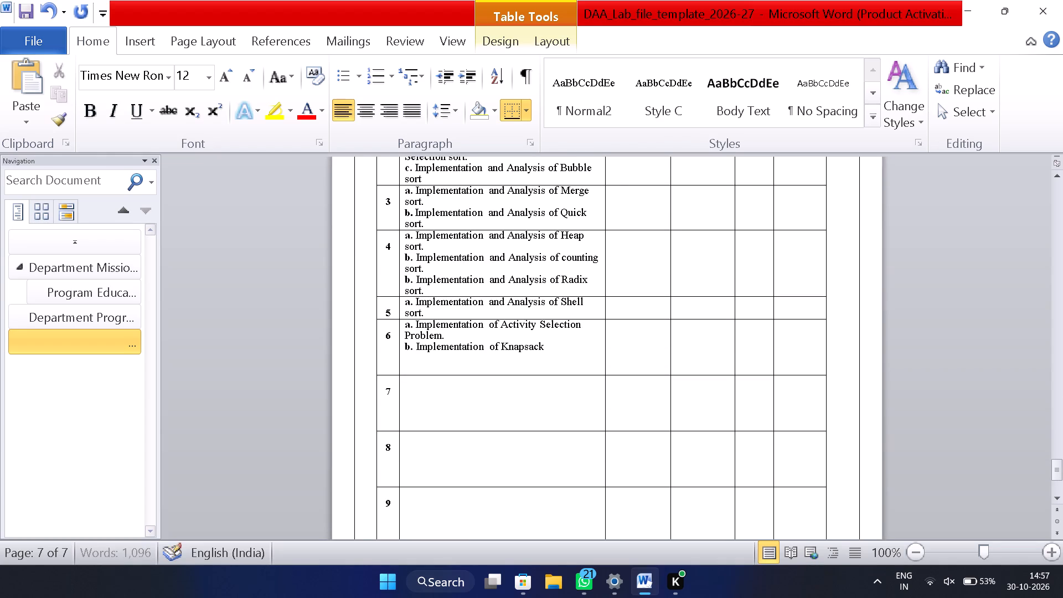
text(problem)
key(space)
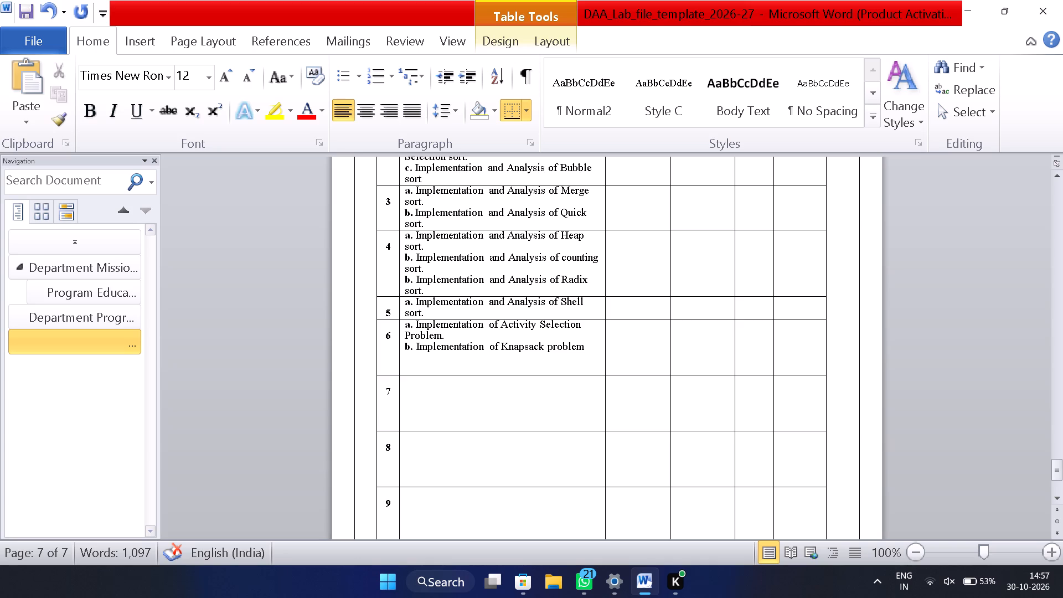
text(using)
key(space)
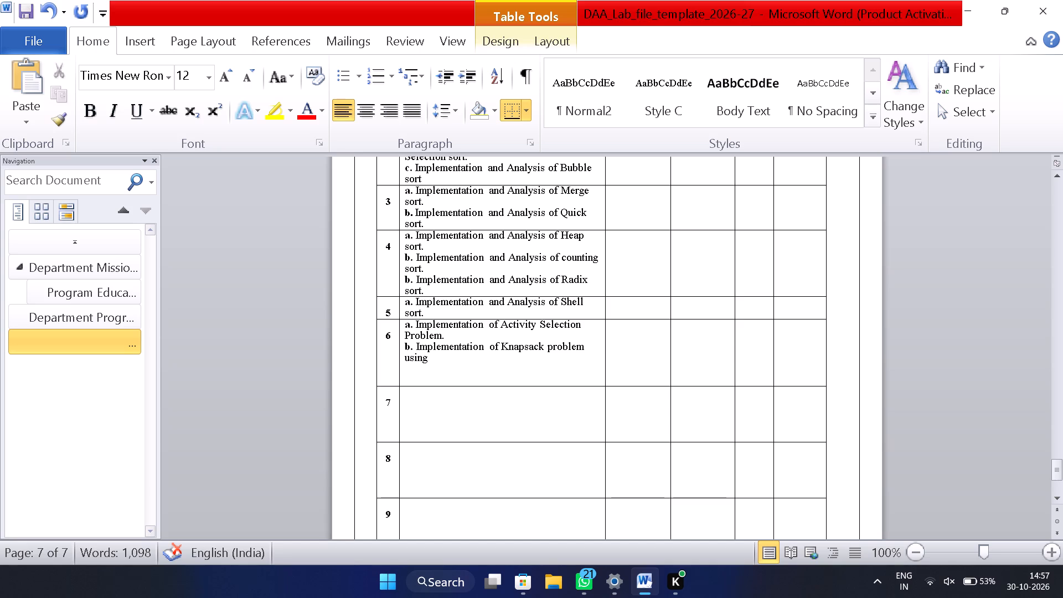
Complete the "b." entry in INDEX row 6 with "Greedy Solution." as worded in the List of Experiments.
scroll(533, 339, up, 1)
scroll(533, 339, right, 1)
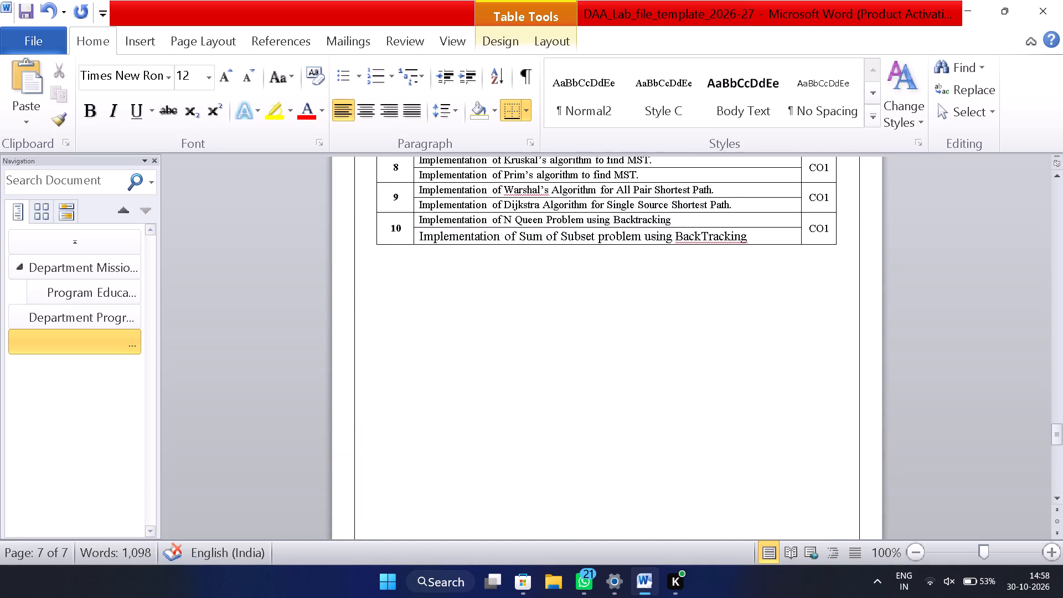
scroll(533, 339, right, 1)
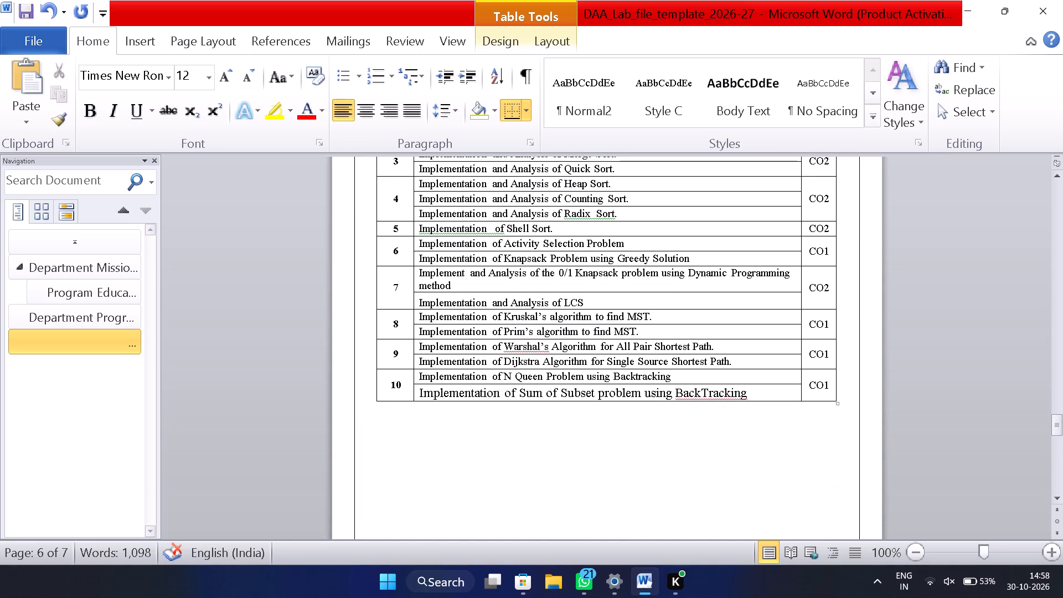
scroll(533, 339, right, 1)
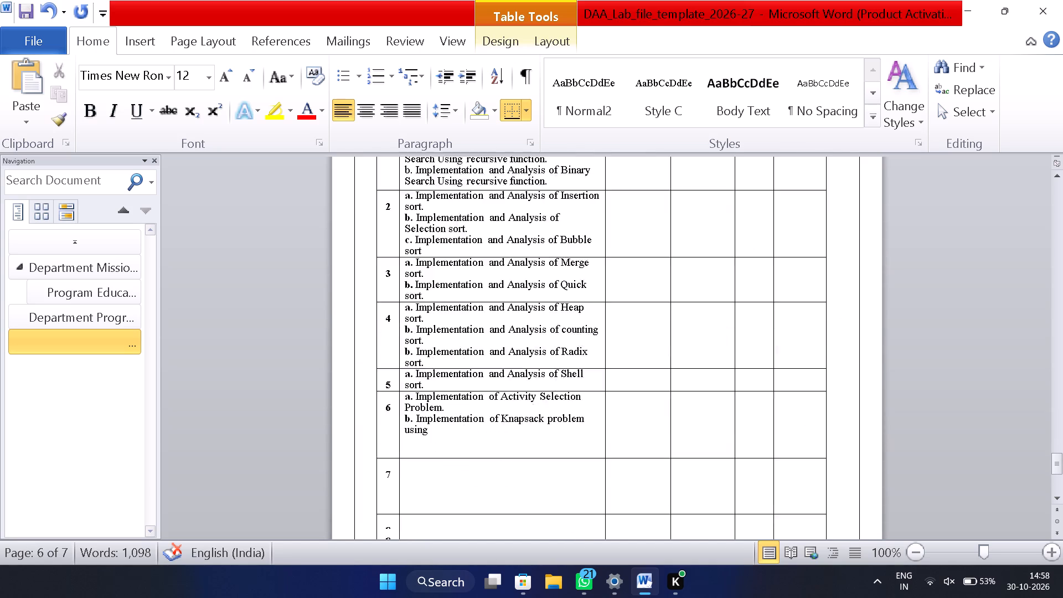
scroll(533, 339, right, 2)
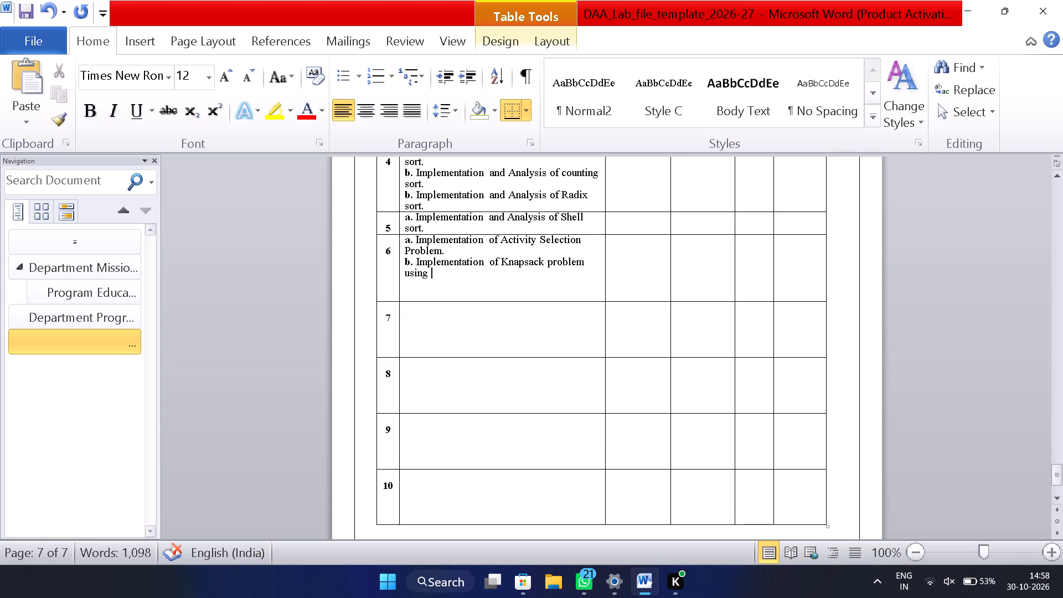
text(Greedy)
key(space)
key(shift+s)
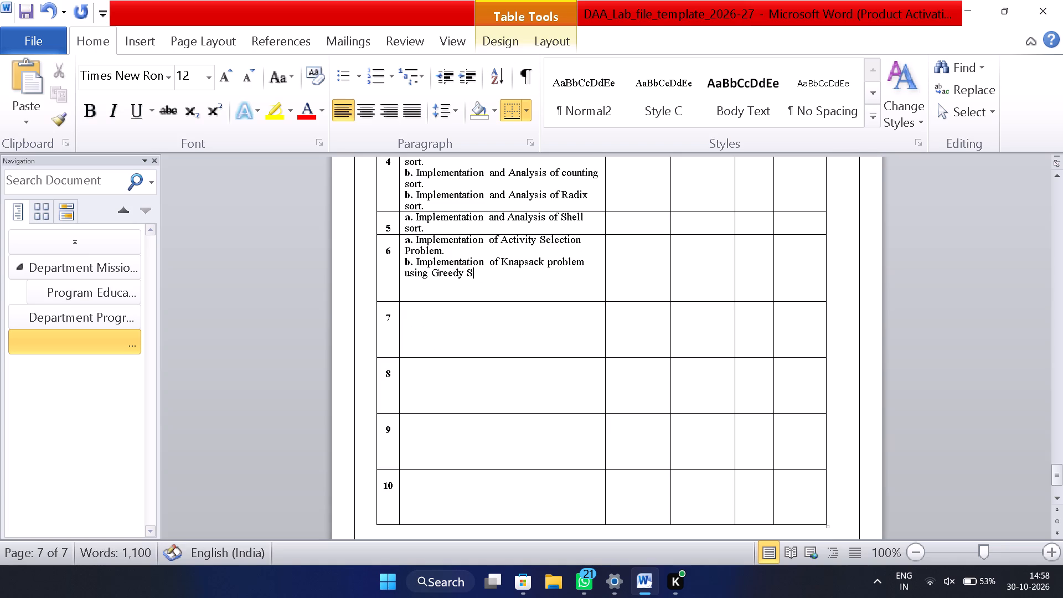
text(olutin)
key(BackSpace)
key(BackSpace)
key(BackSpace)
text(tion)
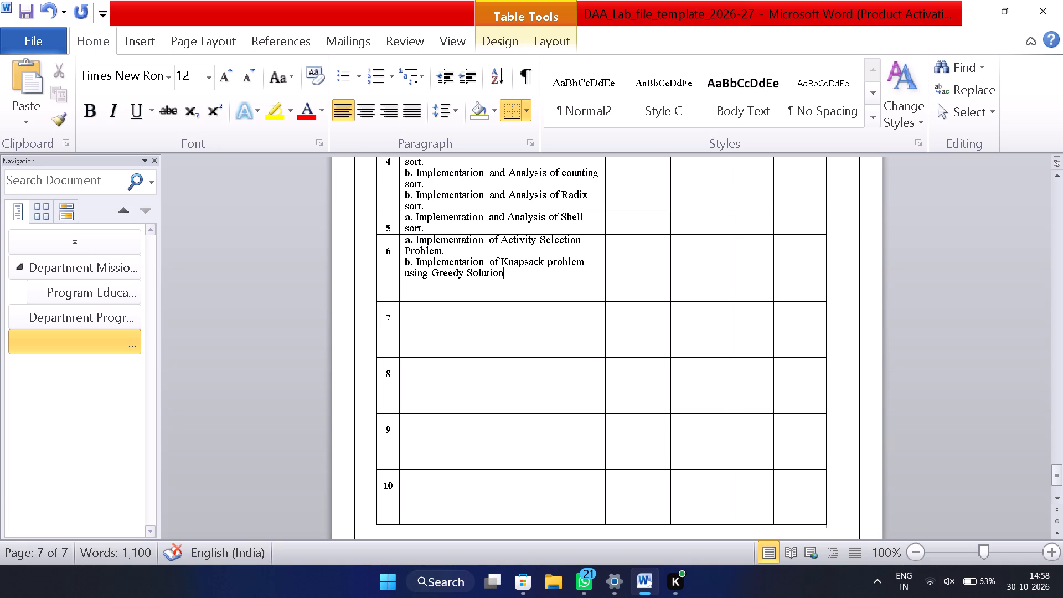
key(period)
Remove the two empty lines below the Knapsack entry in INDEX row 6.
key(Down)
key(BackSpace)
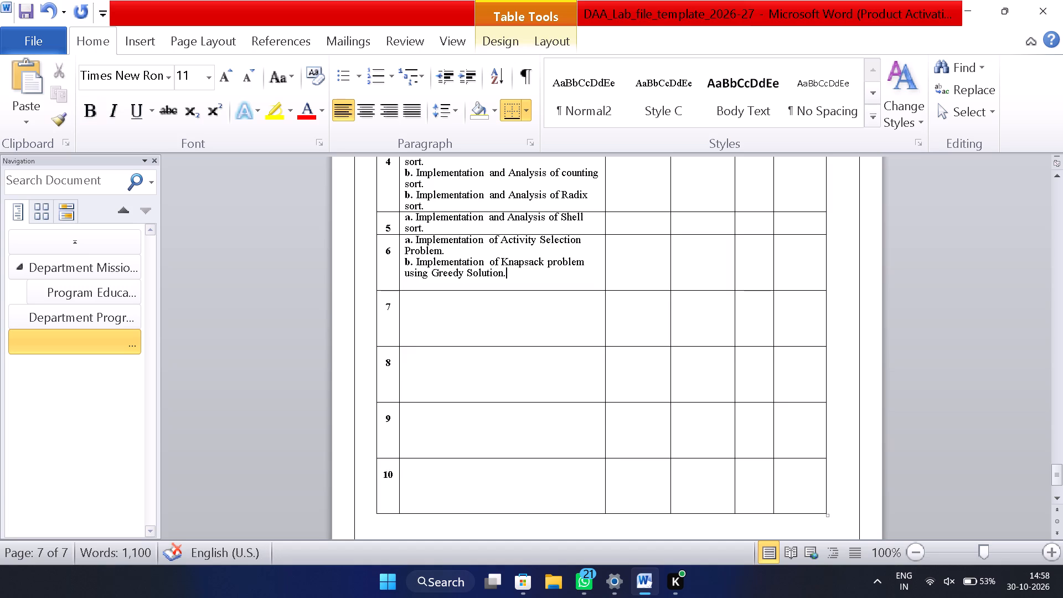
key(Down)
key(BackSpace)
Copy the 0/1 Knapsack dynamic programming experiment text from row 7 of the List of Experiments.
click(436, 290)
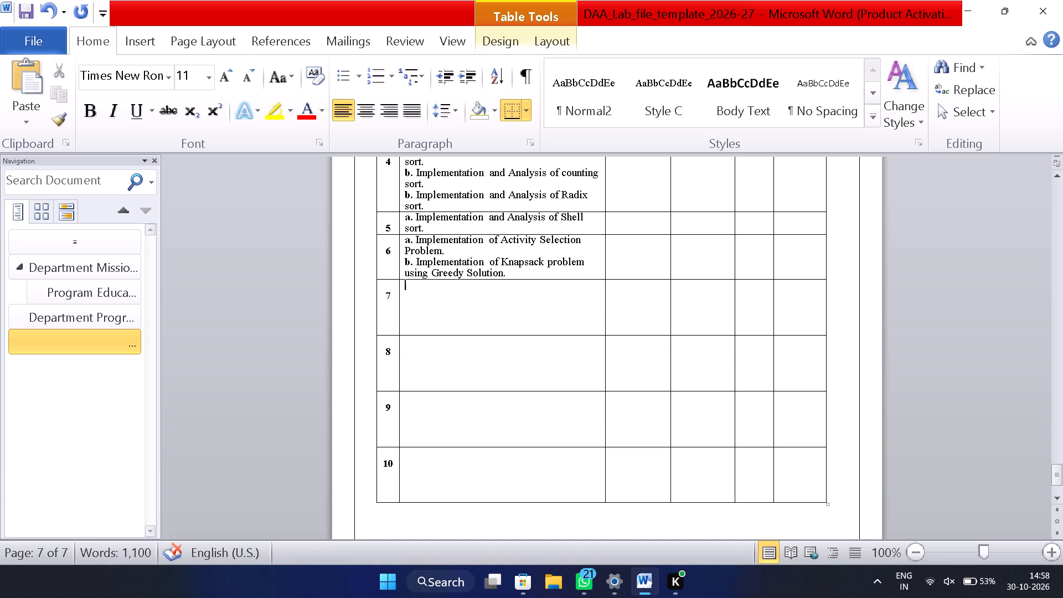
scroll(440, 301, up, 1)
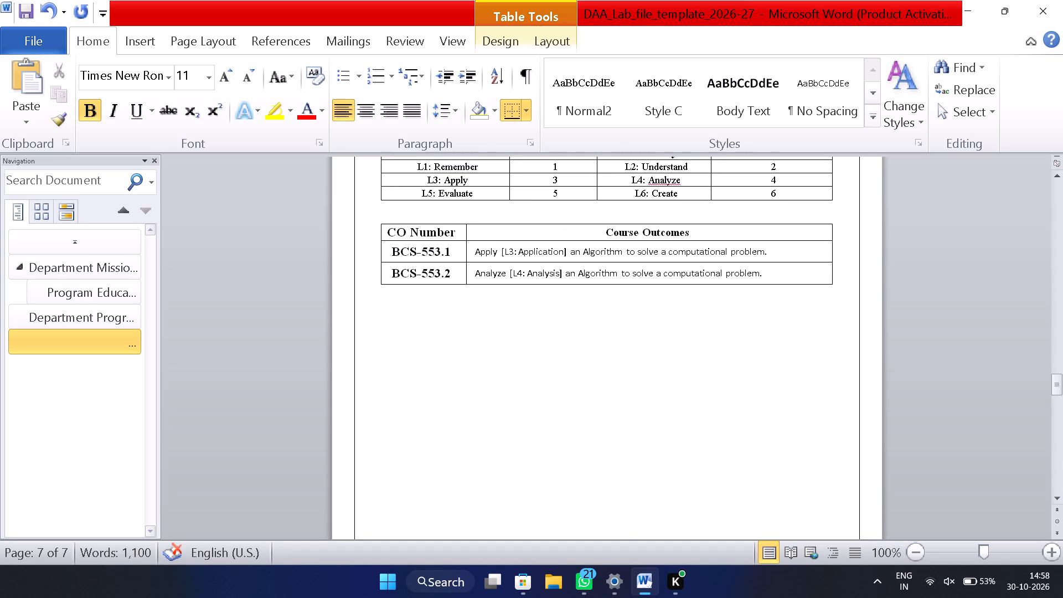
scroll(440, 301, up, 2)
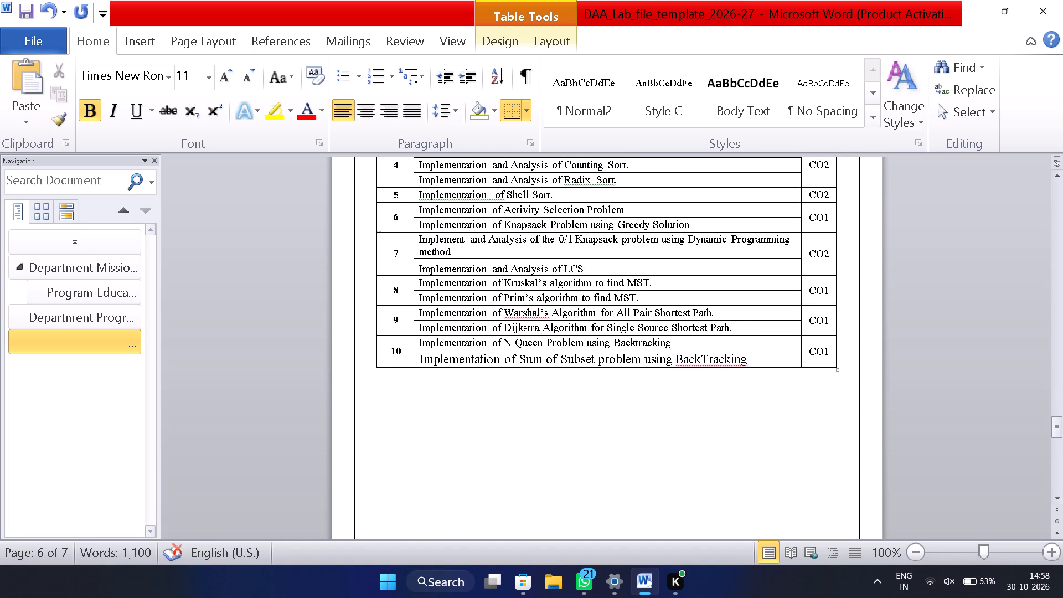
scroll(440, 301, up, 1)
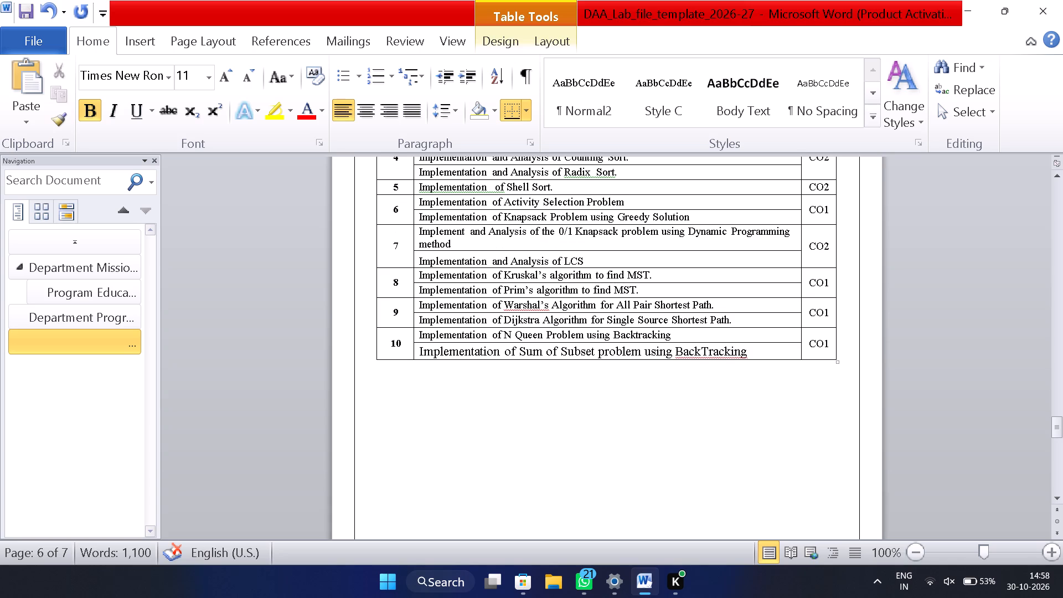
scroll(440, 301, up, 1)
drag(454, 243, 440, 236)
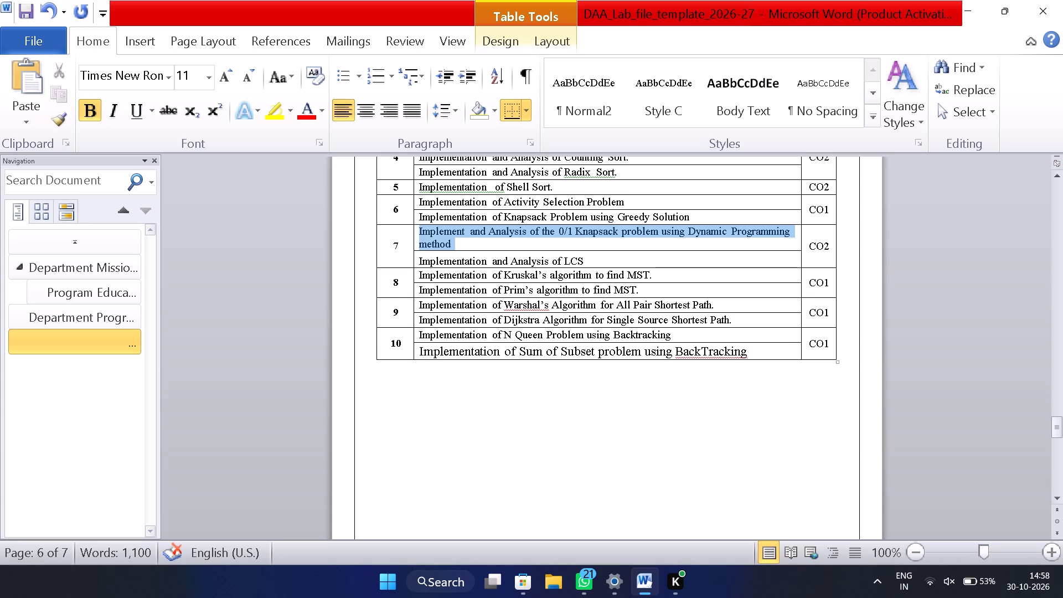
drag(440, 236, 425, 234)
key(ctrl+c)
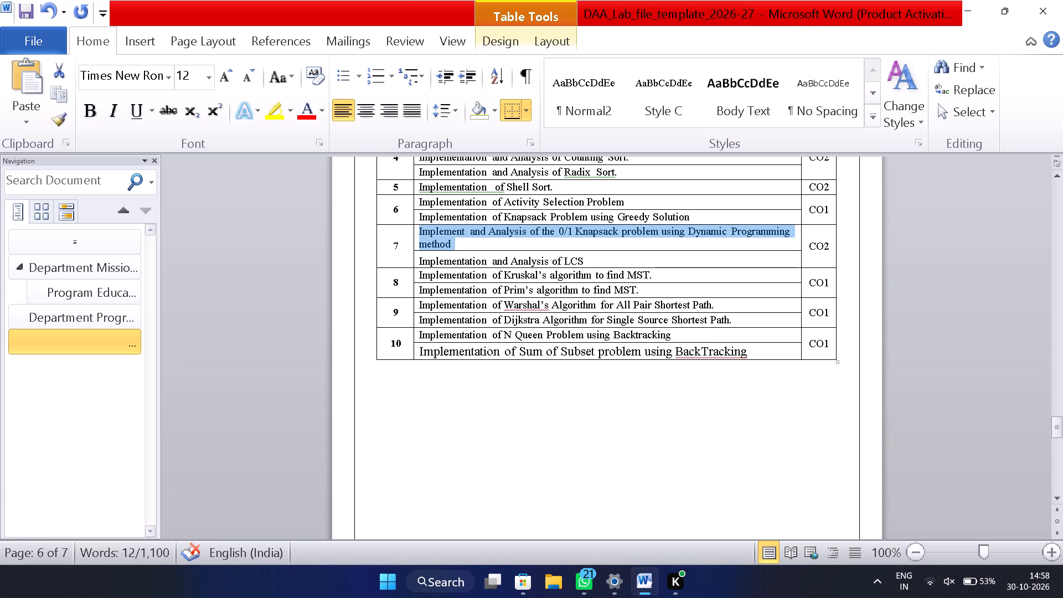
Add a 12-point bold "a." label in INDEX row 7, followed by the copied 0/1 Knapsack text in non-bold, ending with a period.
scroll(471, 380, down, 1)
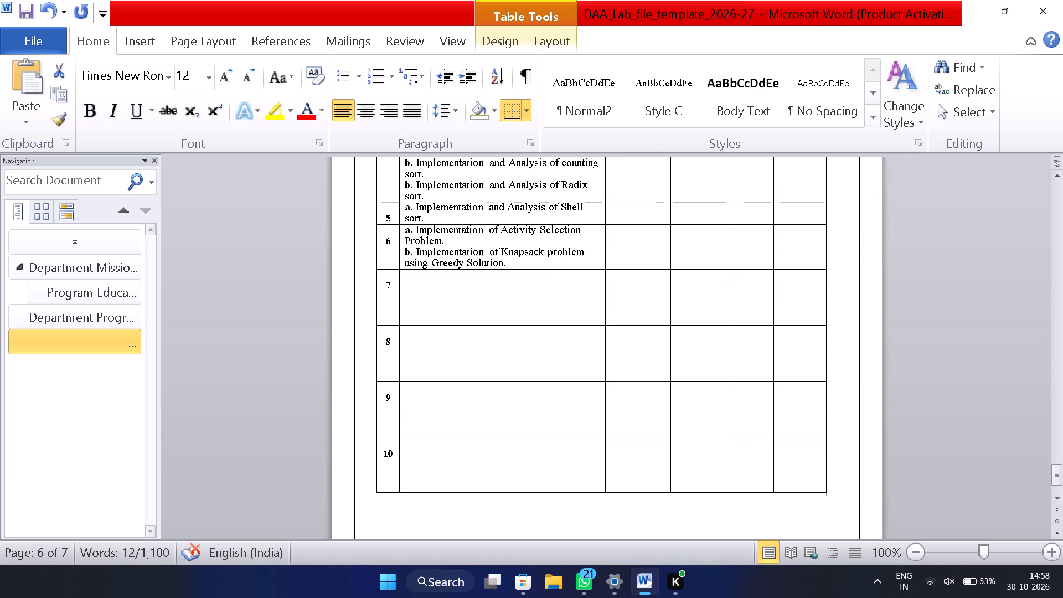
click(412, 289)
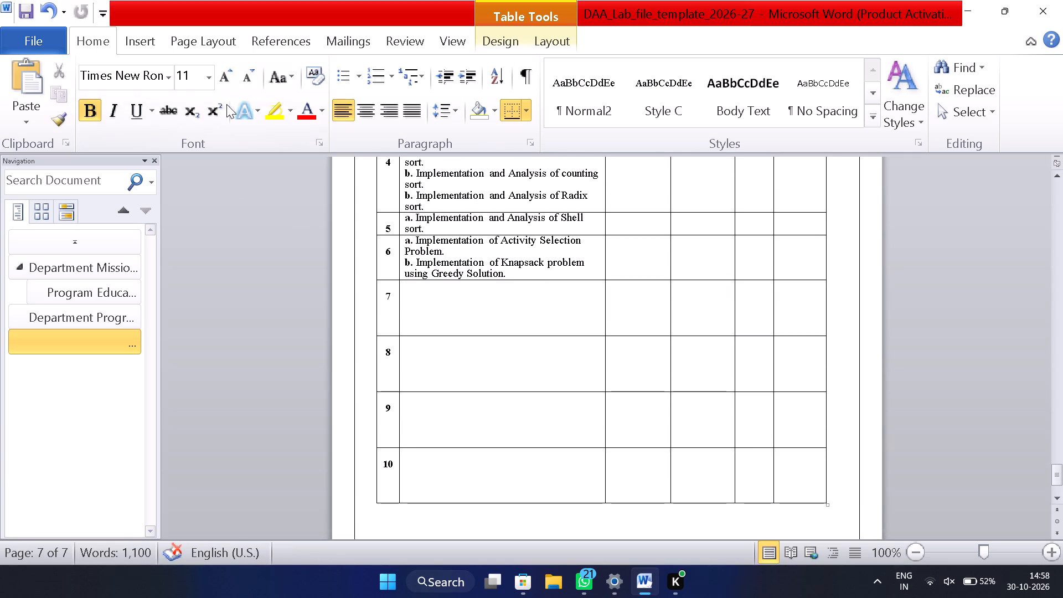
click(210, 76)
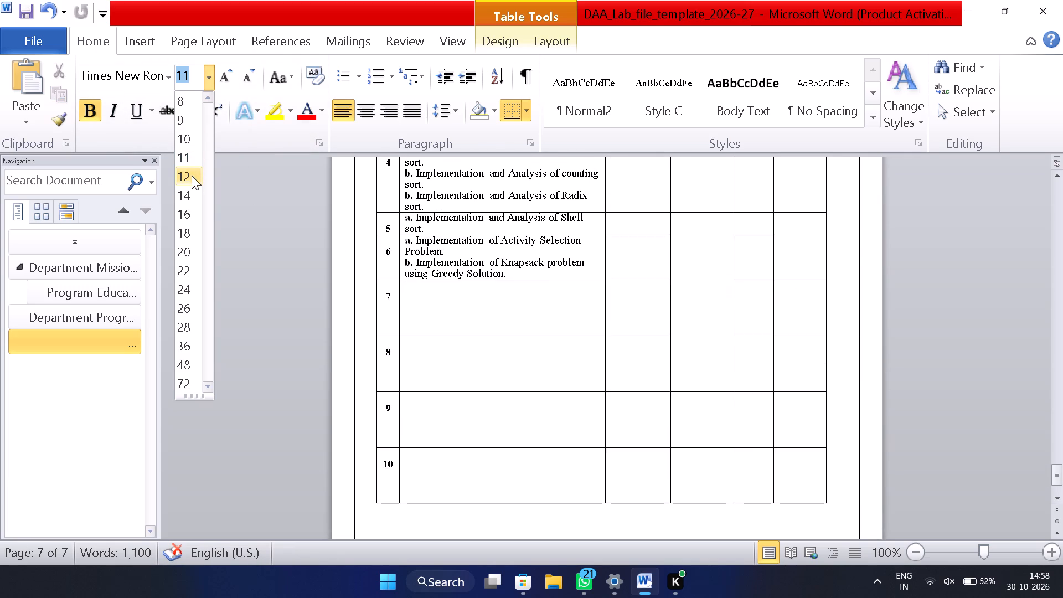
click(192, 176)
key(a)
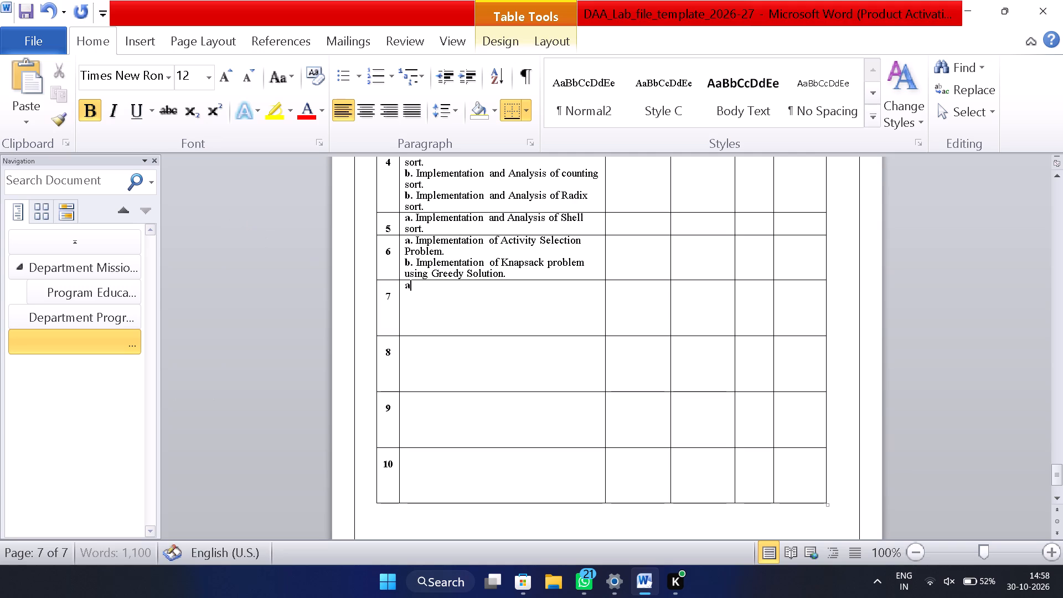
key(period)
click(90, 110)
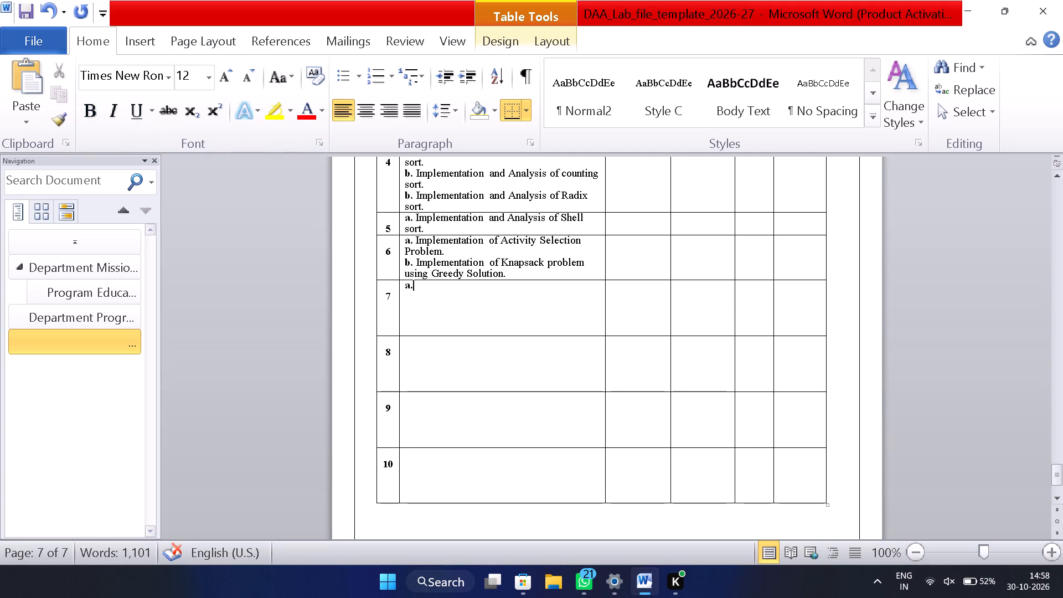
key(ctrl+v)
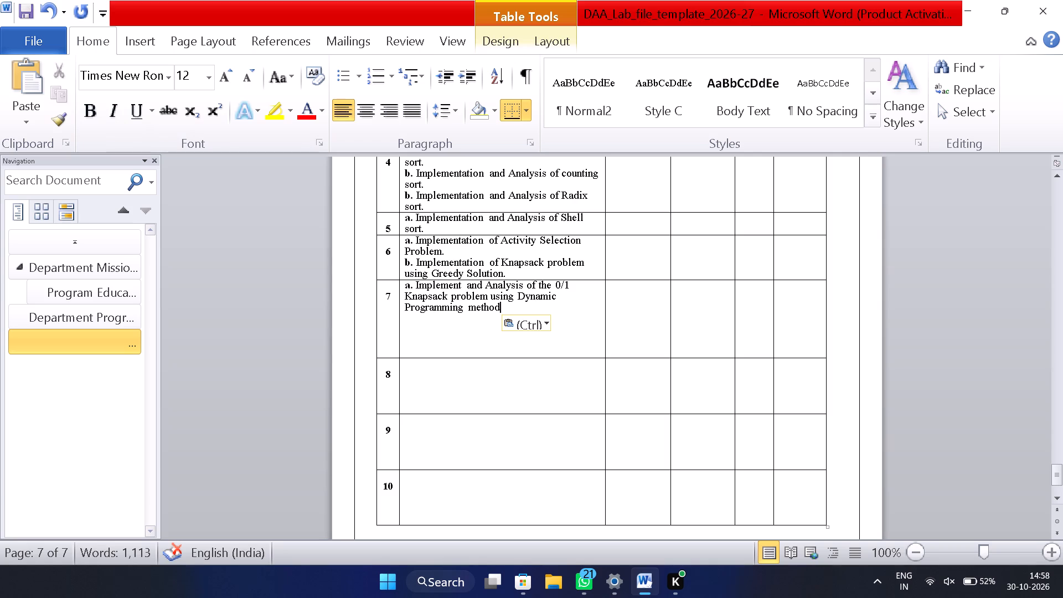
key(period)
Add a bold "b." label on a new line below the 0/1 Knapsack entry in INDEX row 7, followed by a non-bold space.
key(Return)
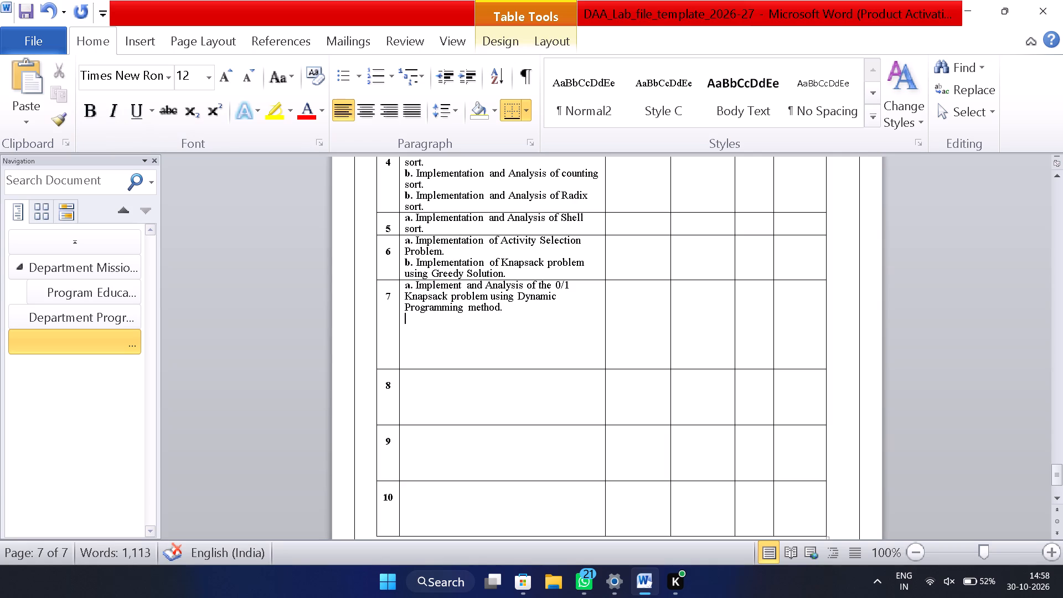
click(84, 109)
key(b)
key(period)
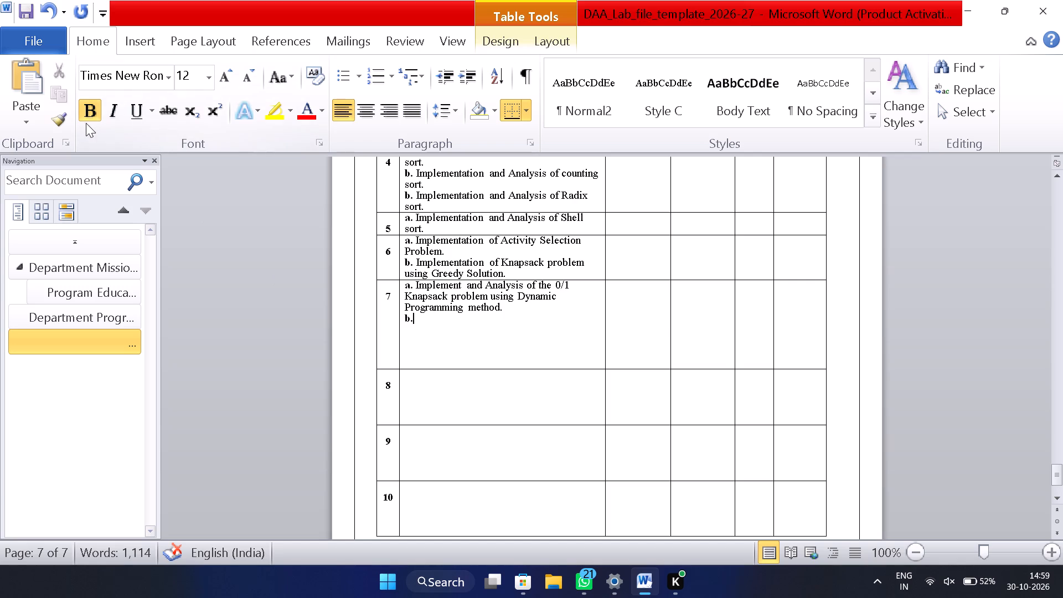
click(88, 115)
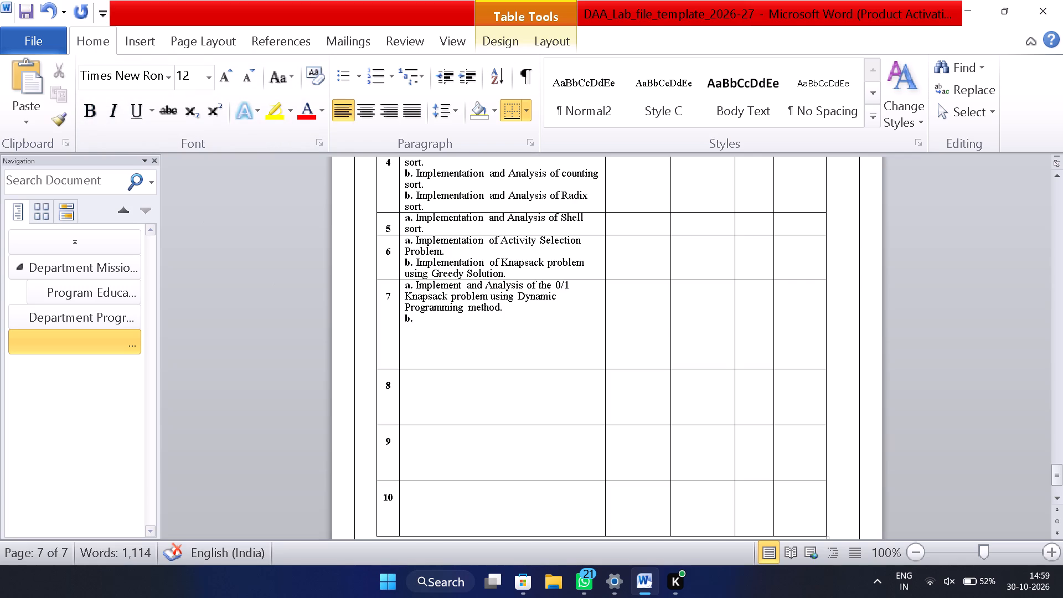
key(shift+i)
key(BackSpace)
key(space)
Complete the "b." entry in INDEX row 7 with the text "Implementation and Analysis of LCS.".
text(Imple)
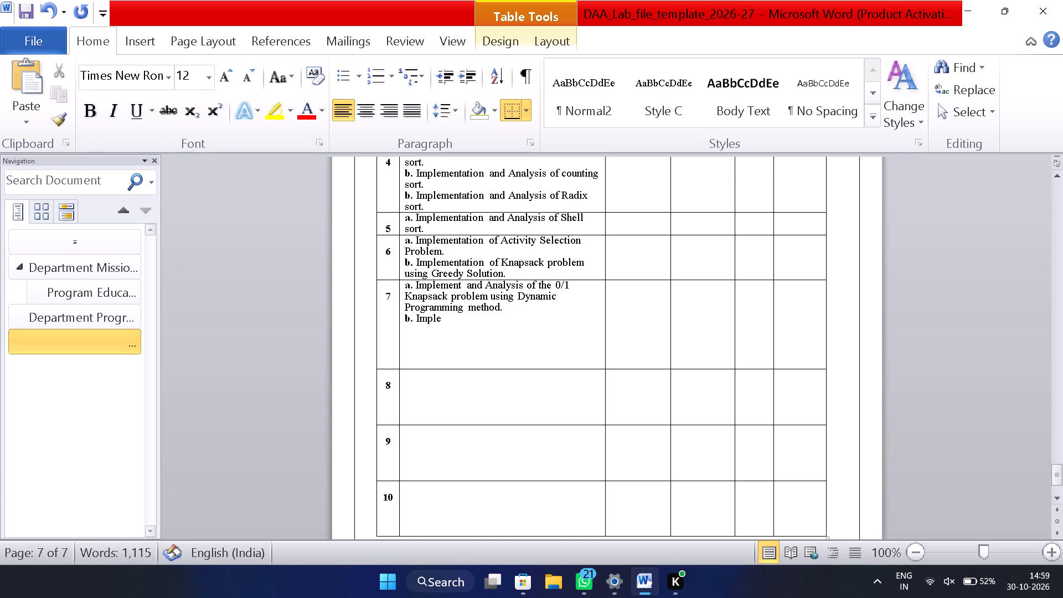
text(men)
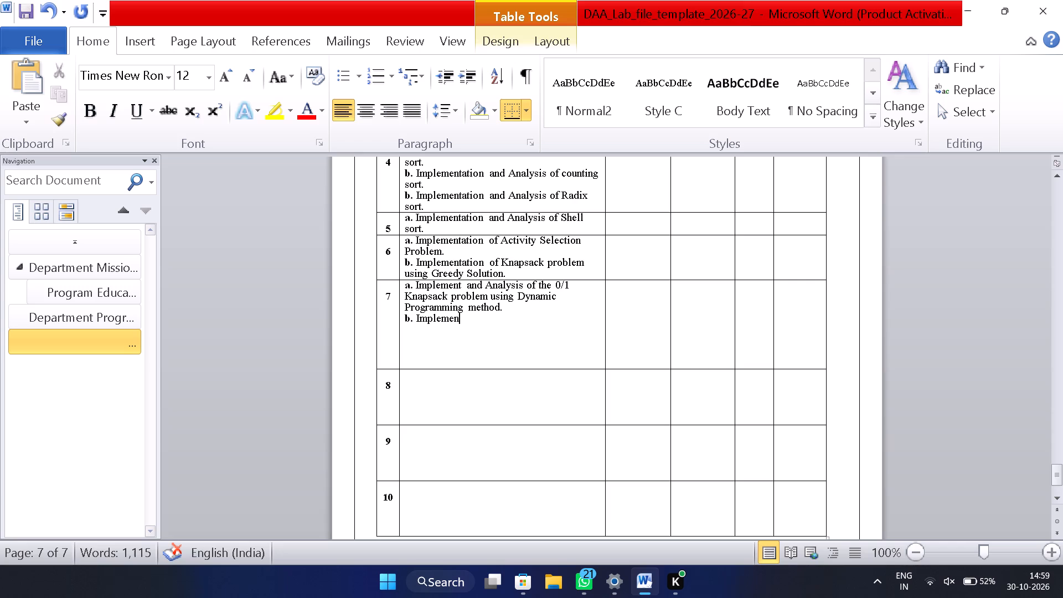
text(tation)
key(space)
text(ans)
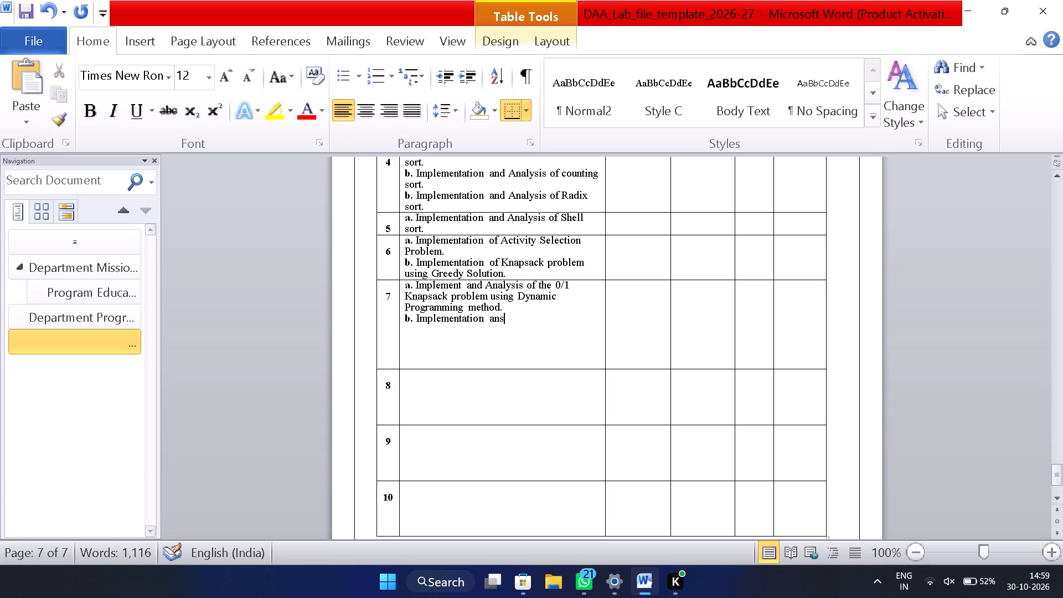
key(BackSpace)
text(d)
key(space)
text(Ana)
text(lysis)
key(space)
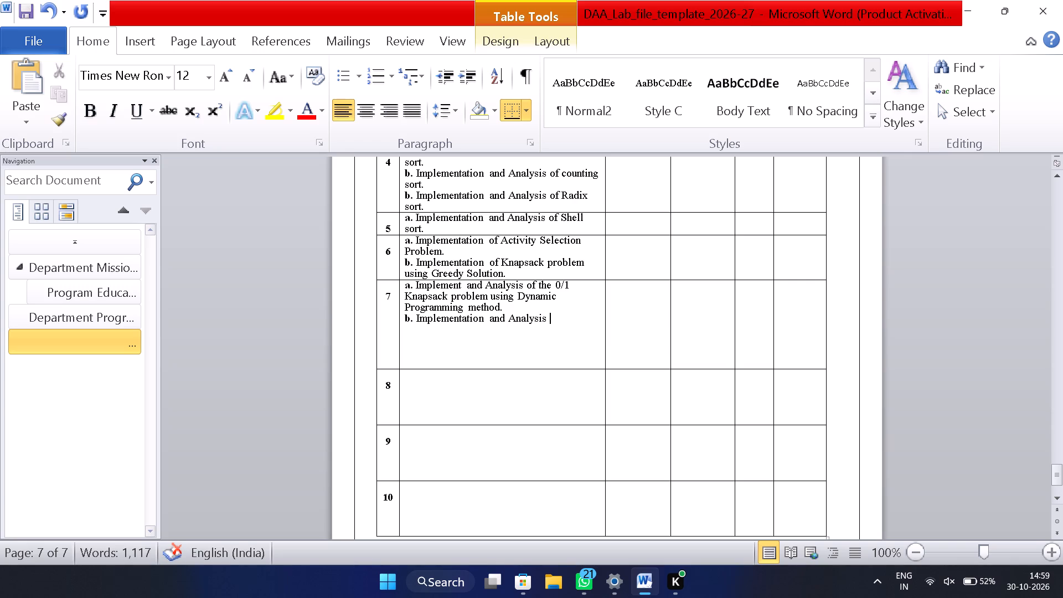
scroll(438, 335, up, 1)
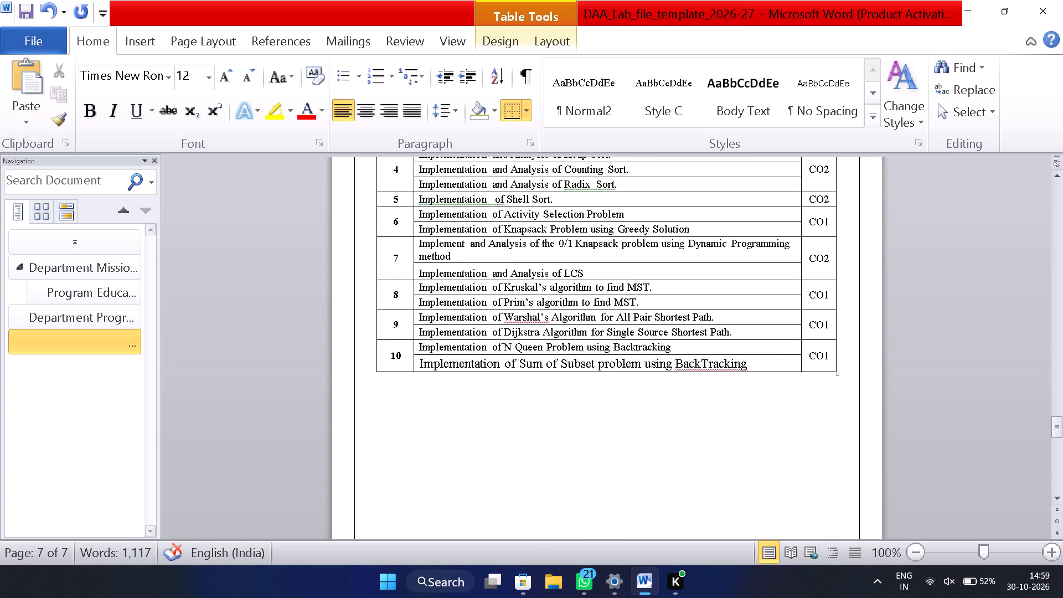
scroll(438, 335, up, 1)
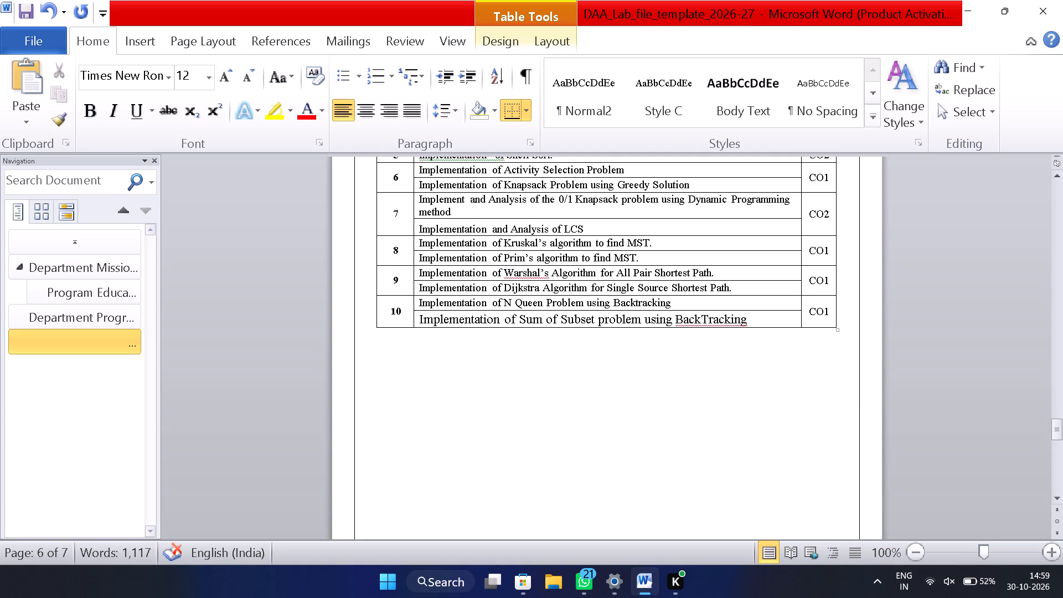
scroll(438, 335, up, 1)
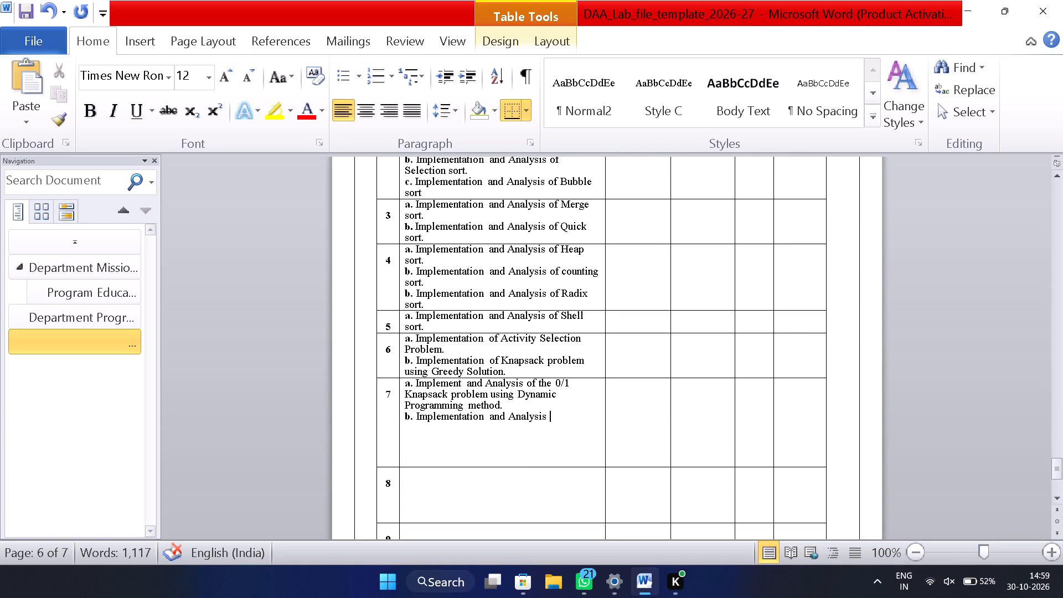
text(of)
key(space)
text(lcs)
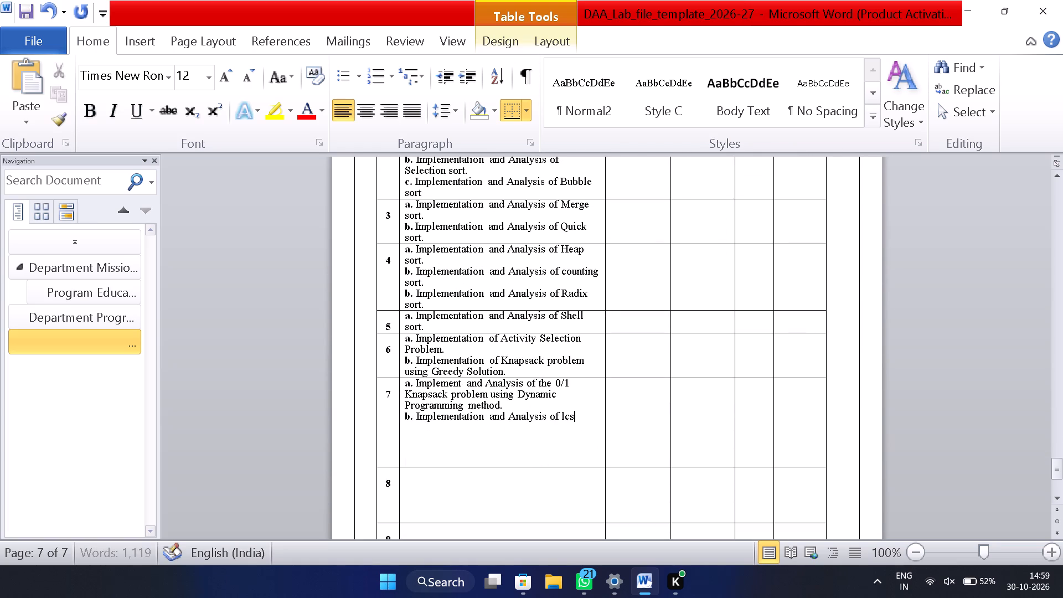
key(BackSpace)
key(BackSpace)
key(BackSpace)
text(LCS)
key(period)
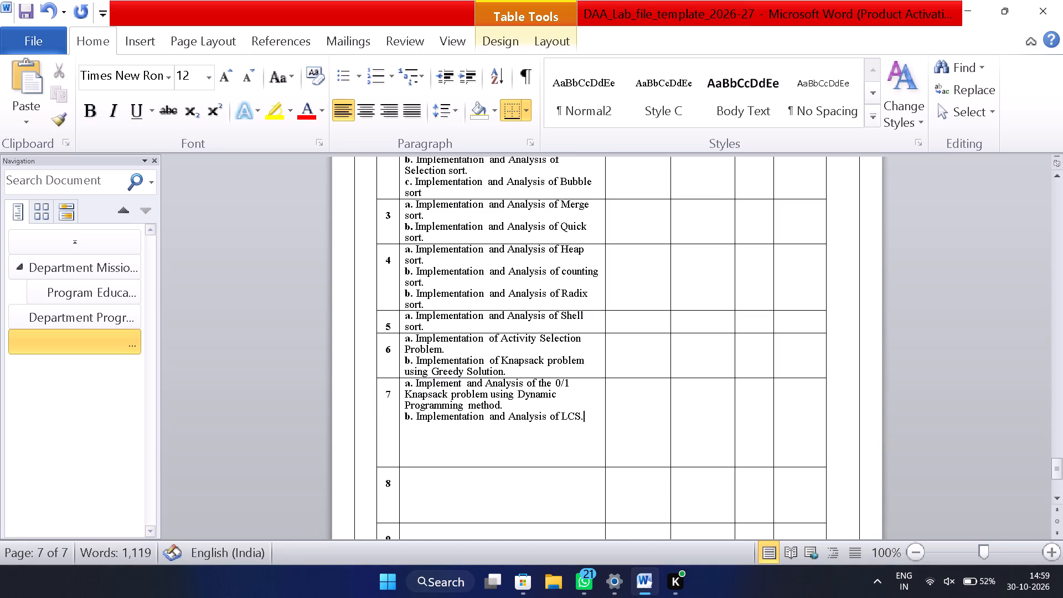
Remove the four empty lines below the LCS entry in INDEX row 7.
click(502, 433)
key(BackSpace)
key(BackSpace)
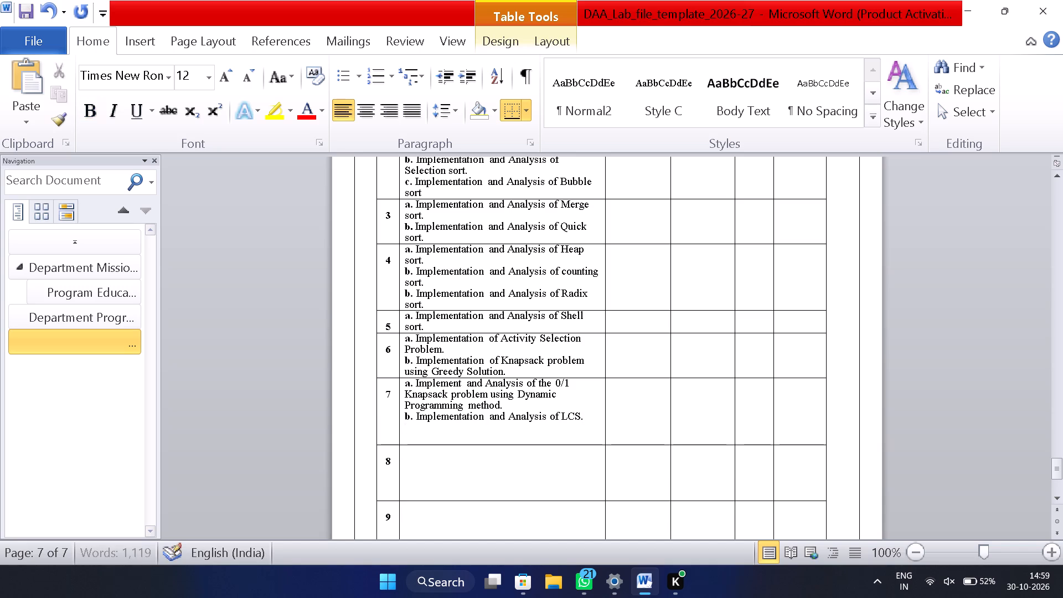
click(479, 433)
key(BackSpace)
key(BackSpace)
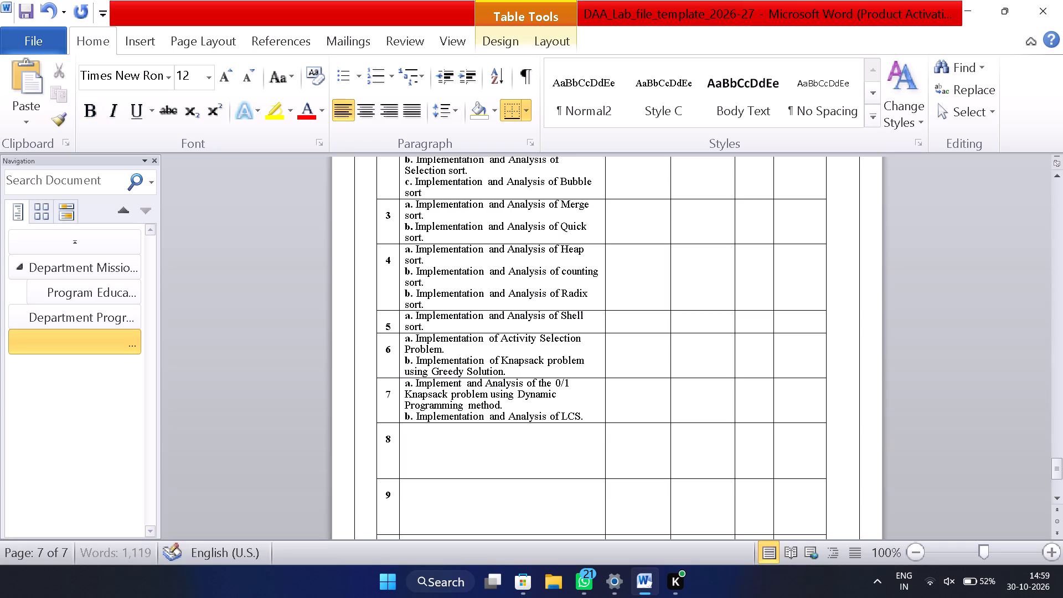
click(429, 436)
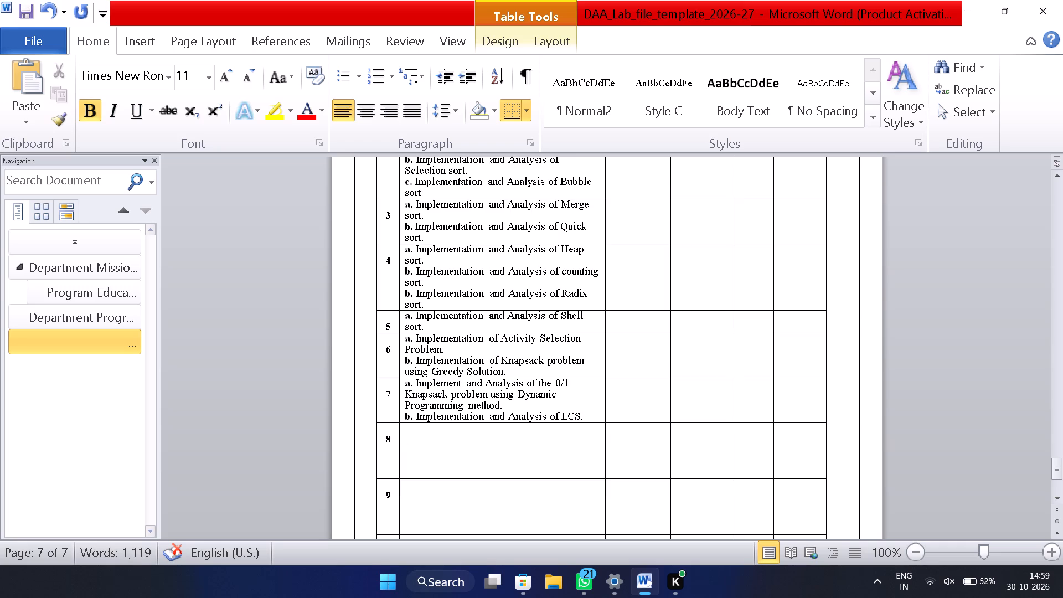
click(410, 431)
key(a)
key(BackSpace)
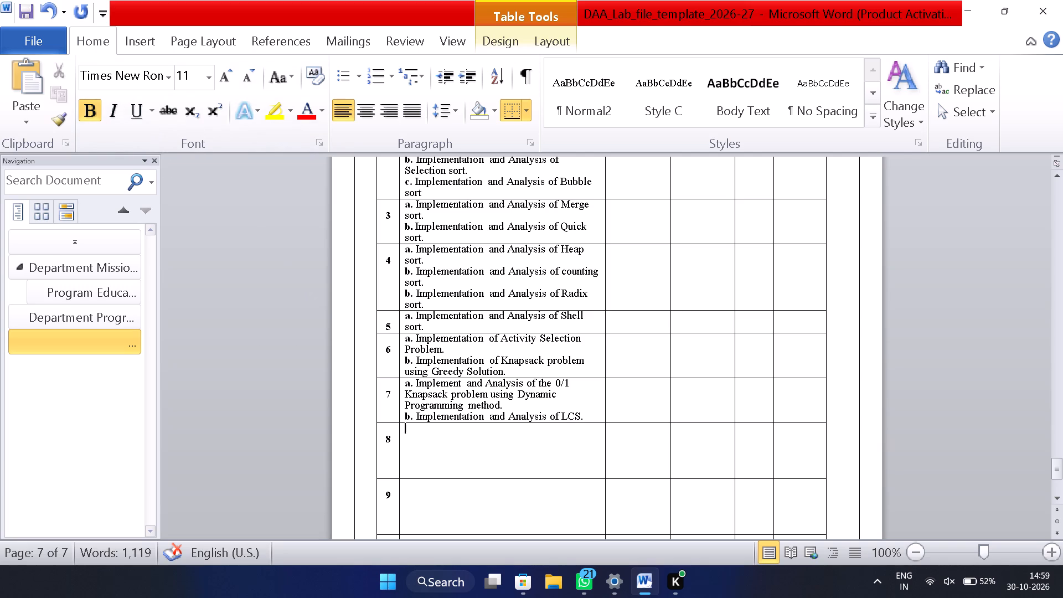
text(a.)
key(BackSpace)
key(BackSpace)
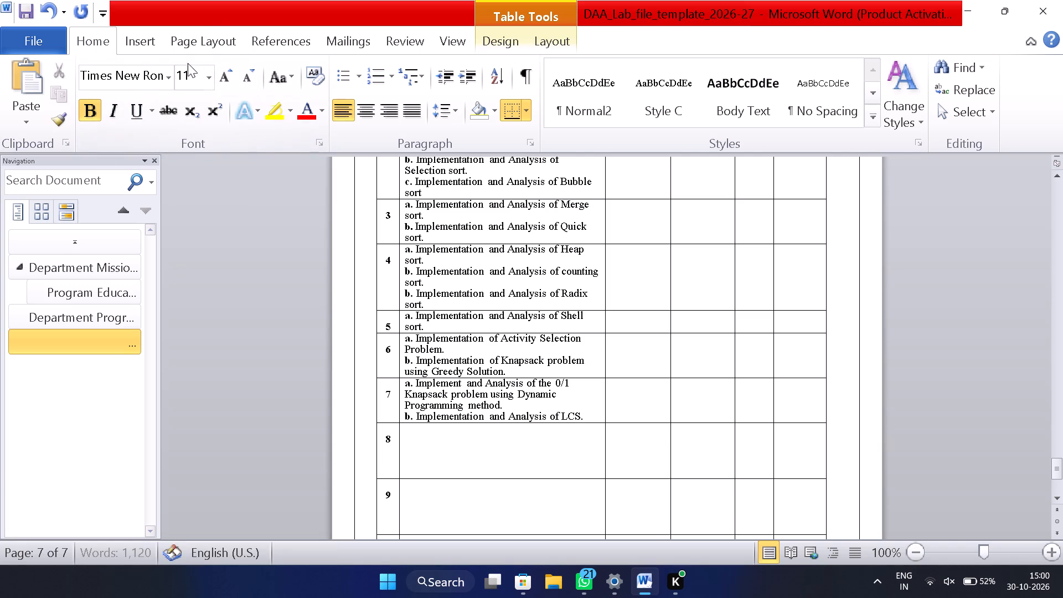
Add a 12-point bold "a." label at the start of the Lab Experiment cell in INDEX row 8.
click(197, 76)
key(BackSpace)
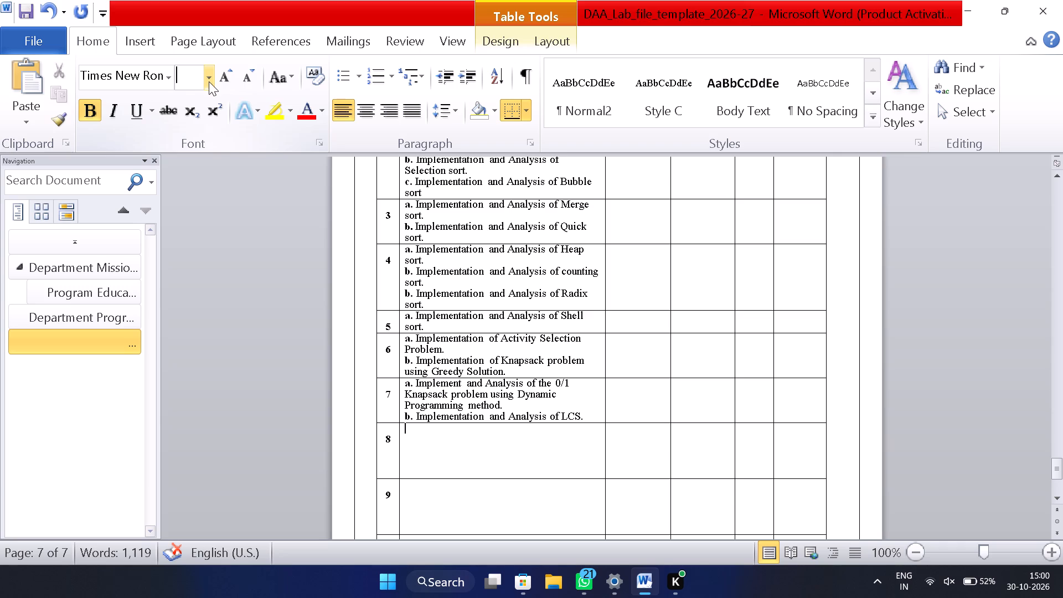
text(12)
click(424, 434)
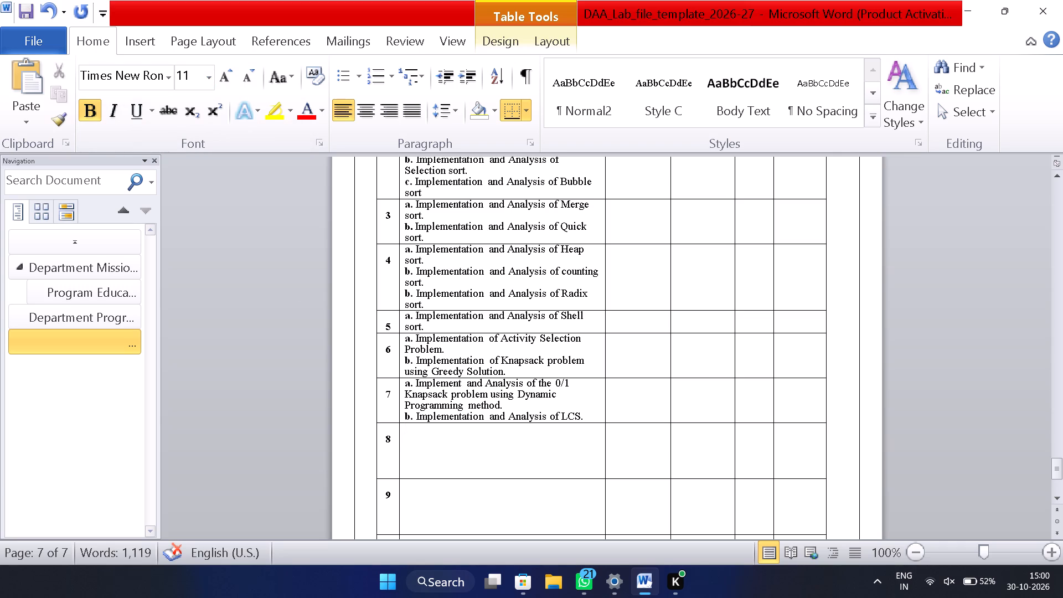
click(408, 427)
key(a)
key(period)
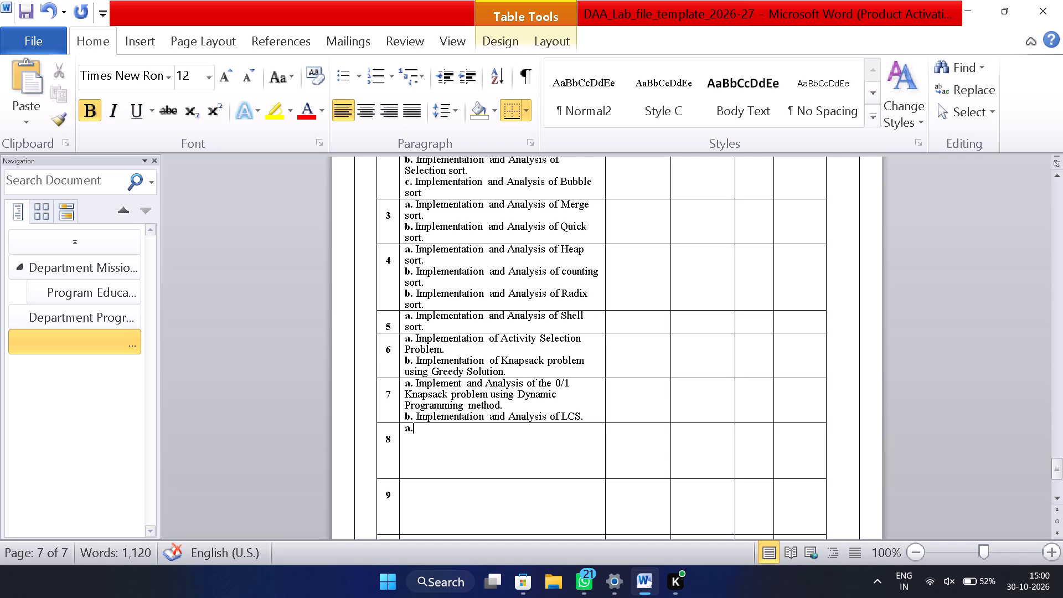
Copy the Kruskal's algorithm experiment text from row 8 of the List of Experiments.
scroll(457, 443, up, 1)
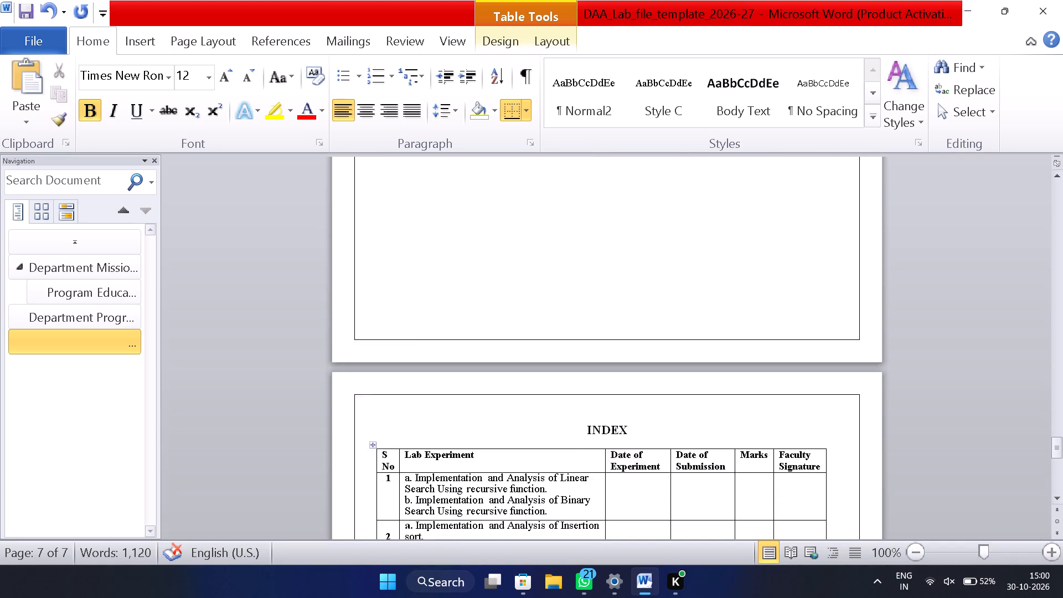
scroll(457, 443, up, 1)
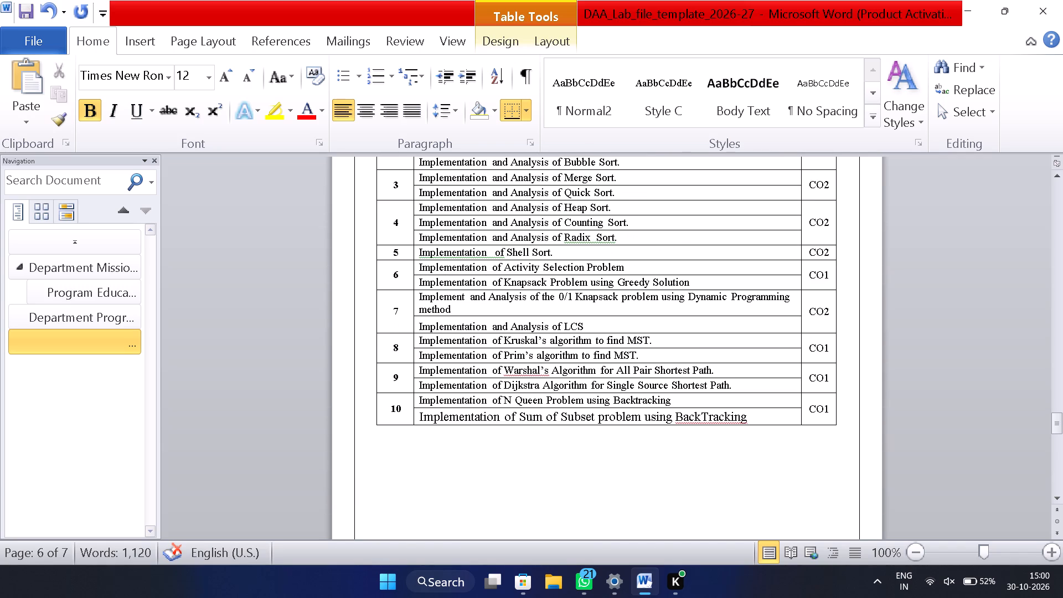
scroll(457, 443, up, 2)
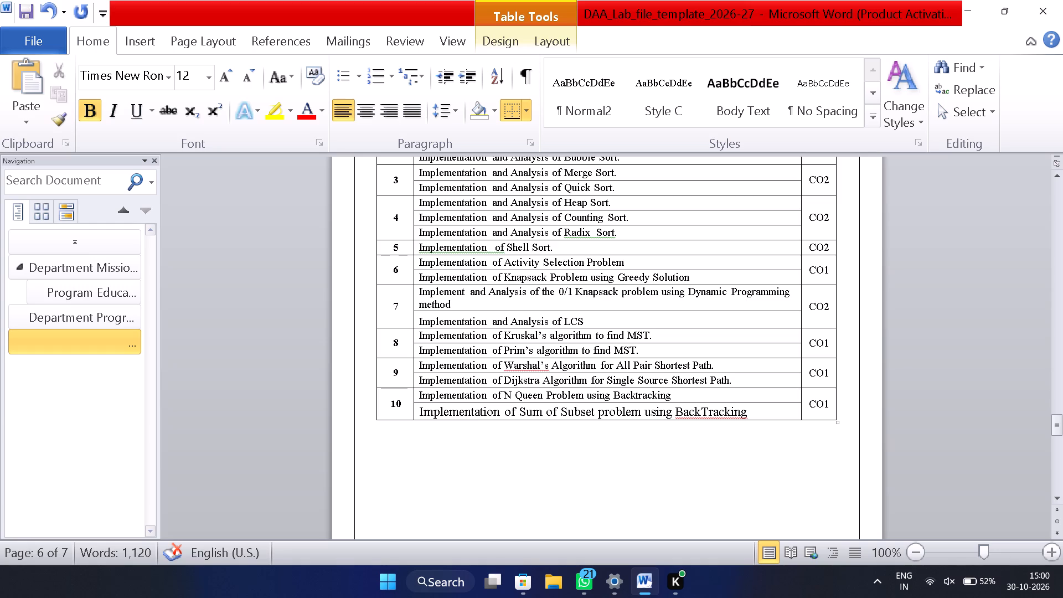
drag(651, 336, 514, 330)
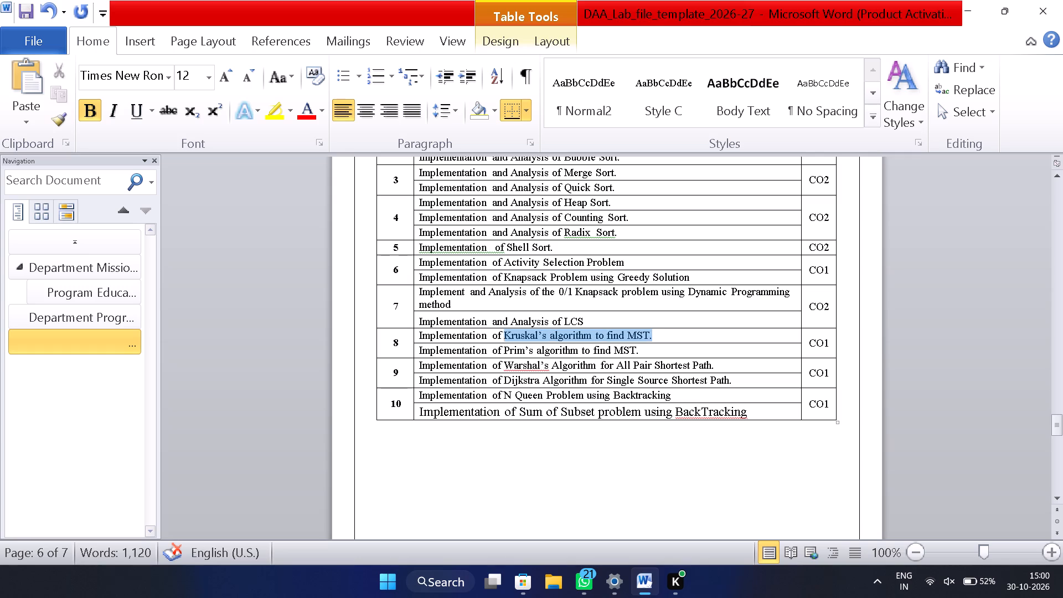
drag(514, 330, 421, 338)
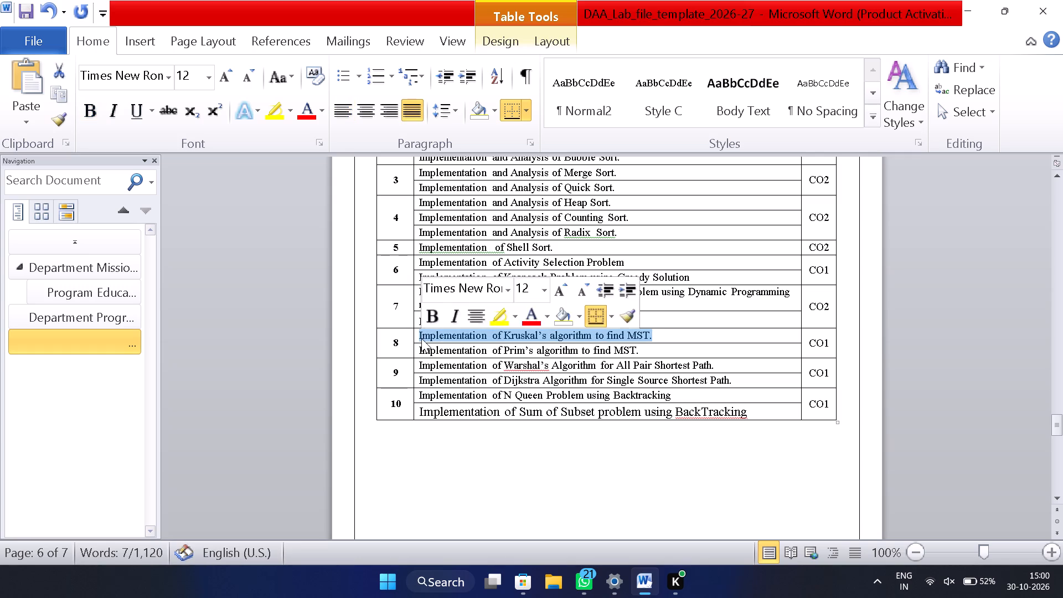
key(ctrl+c)
Paste the copied Kruskal's algorithm text after the "a." label in INDEX row 8, separated by a space.
scroll(510, 370, down, 1)
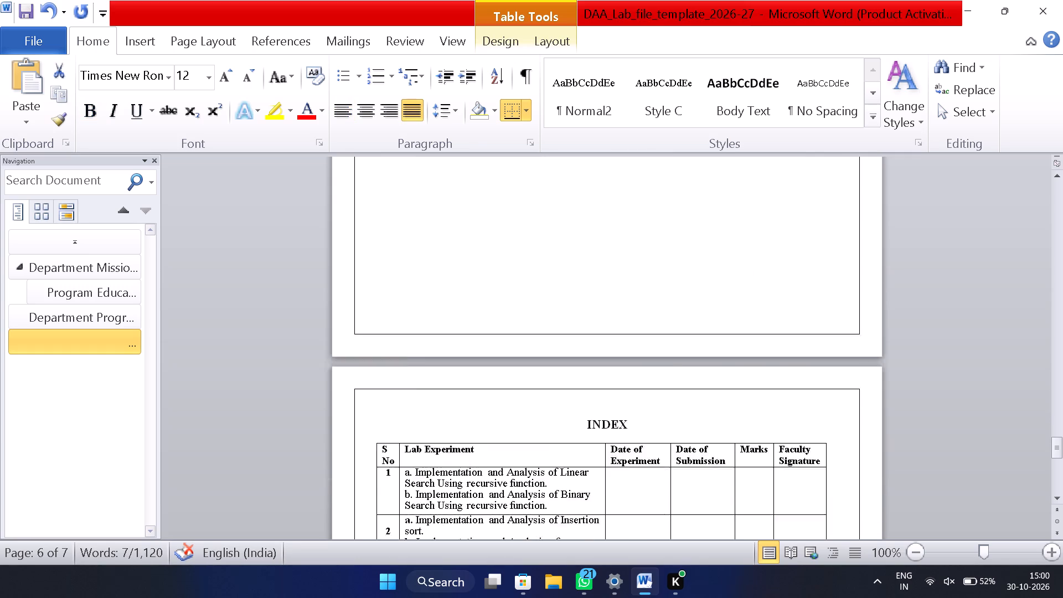
scroll(510, 370, down, 1)
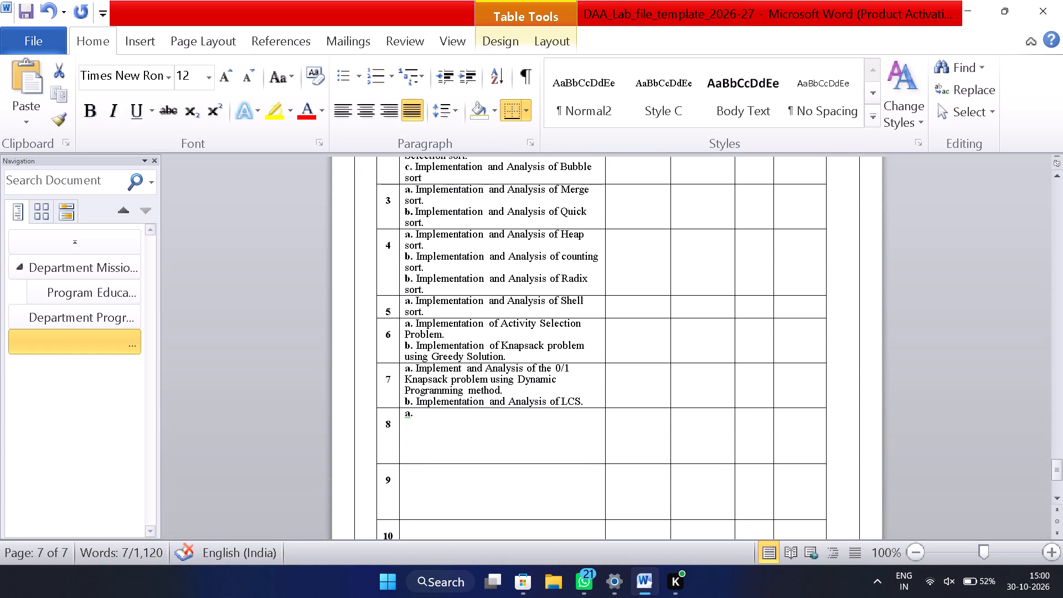
click(436, 414)
key(space)
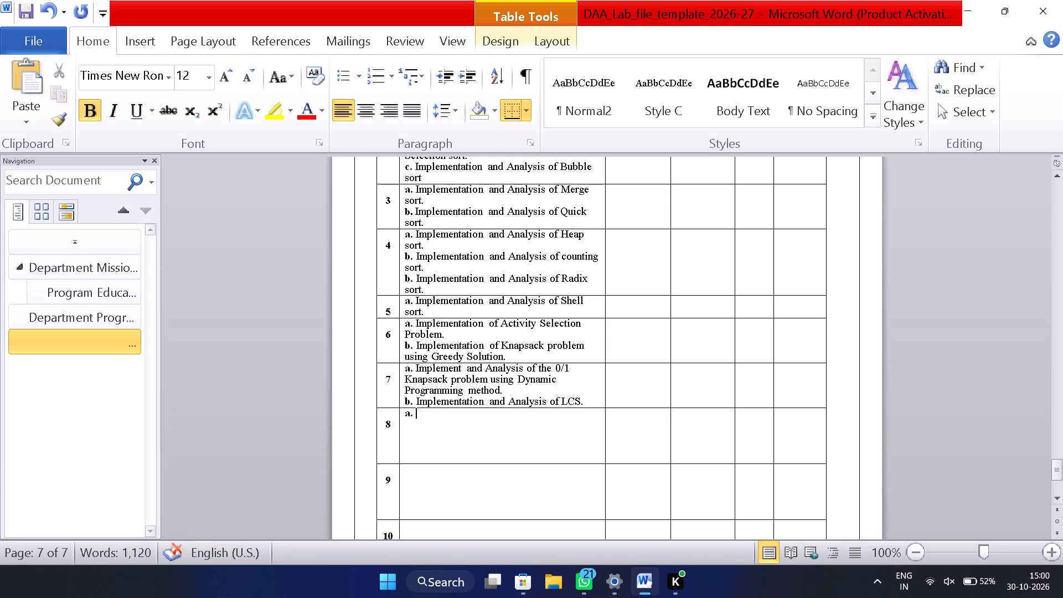
key(ctrl+v)
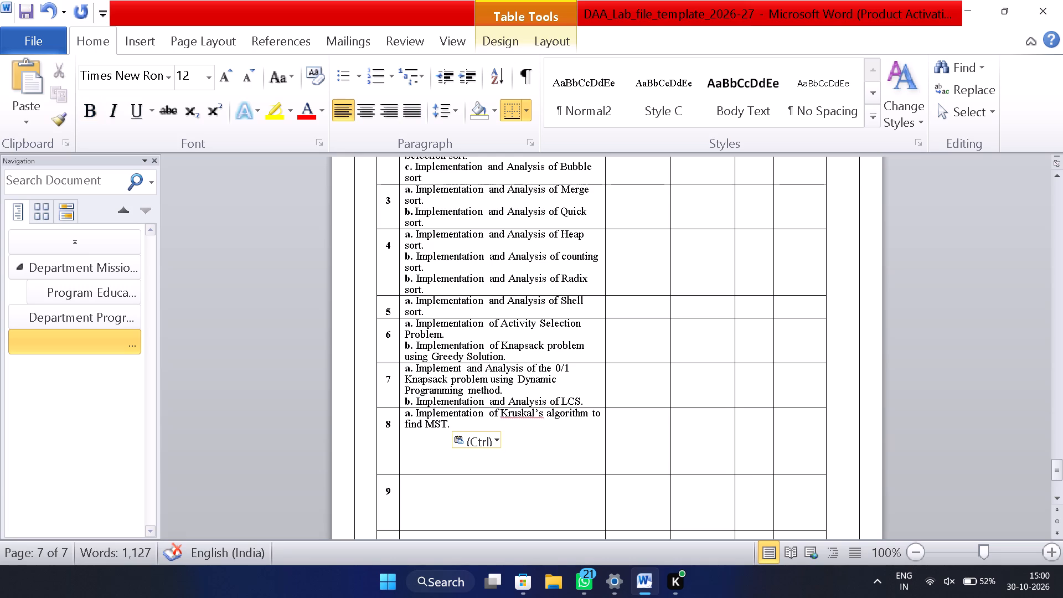
Add a bold "b." label on a new line below the Kruskal's algorithm entry in INDEX row 8.
click(452, 426)
key(Return)
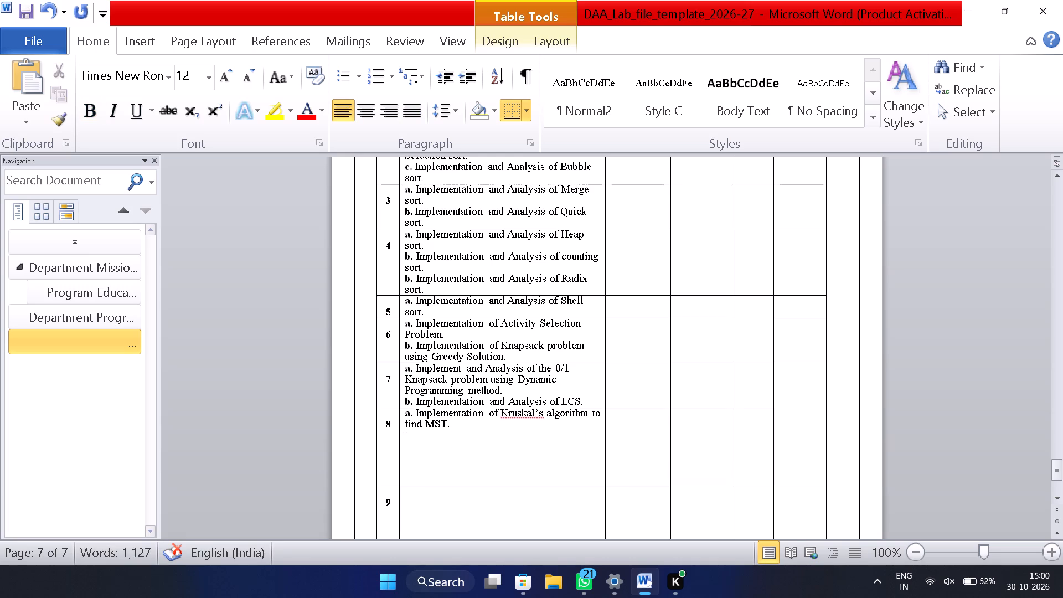
key(b)
key(BackSpace)
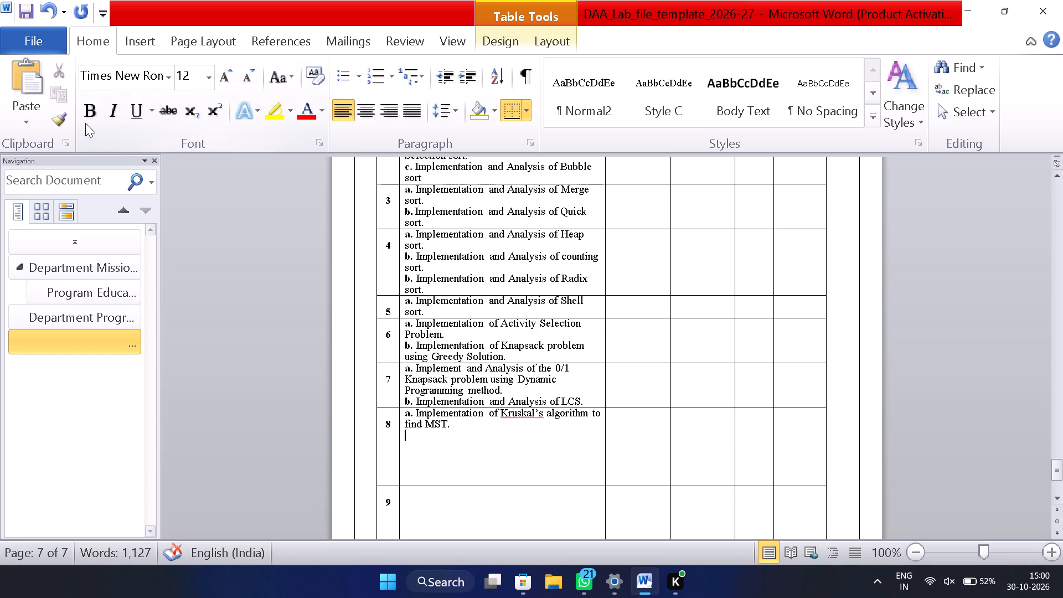
click(88, 113)
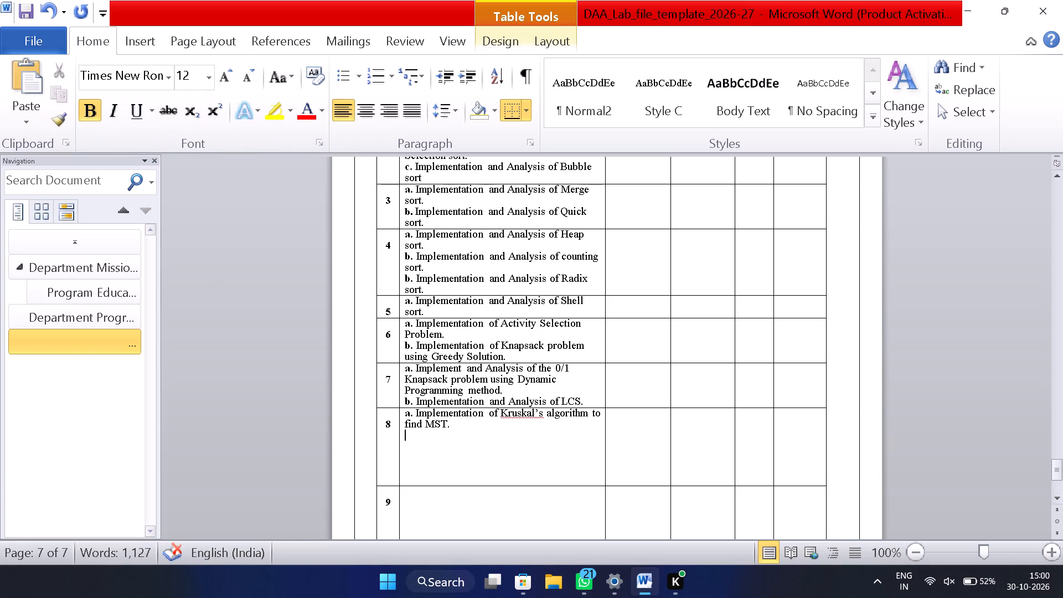
key(b)
text(.)
key(space)
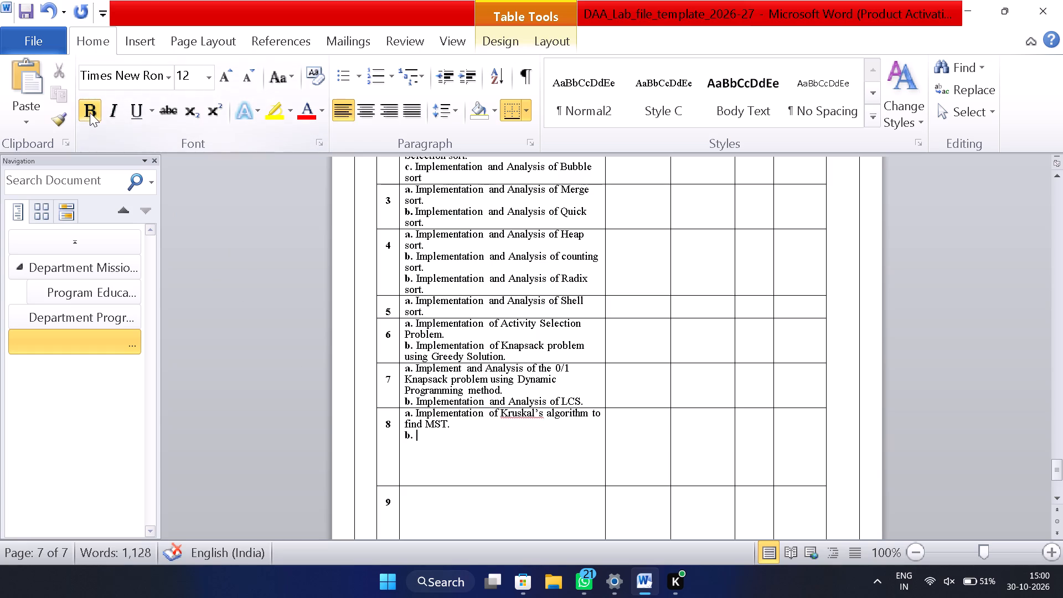
Enter "Implementation of Prim's algorithm to find MST." in non-bold text after the "b." label in INDEX row 8.
click(90, 111)
text(Implementation)
key(space)
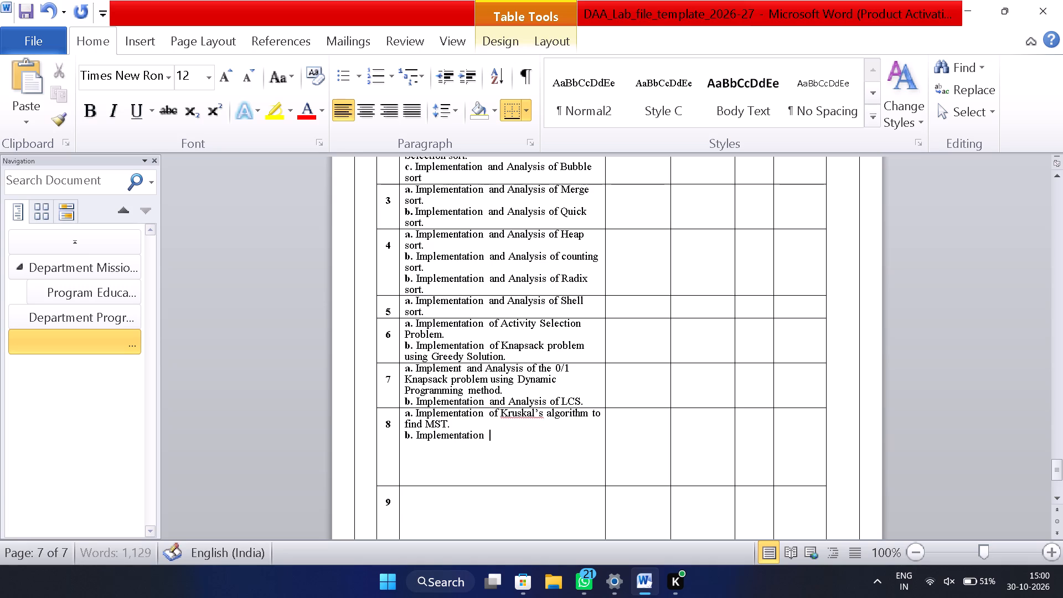
text(of)
key(space)
text(Prim)
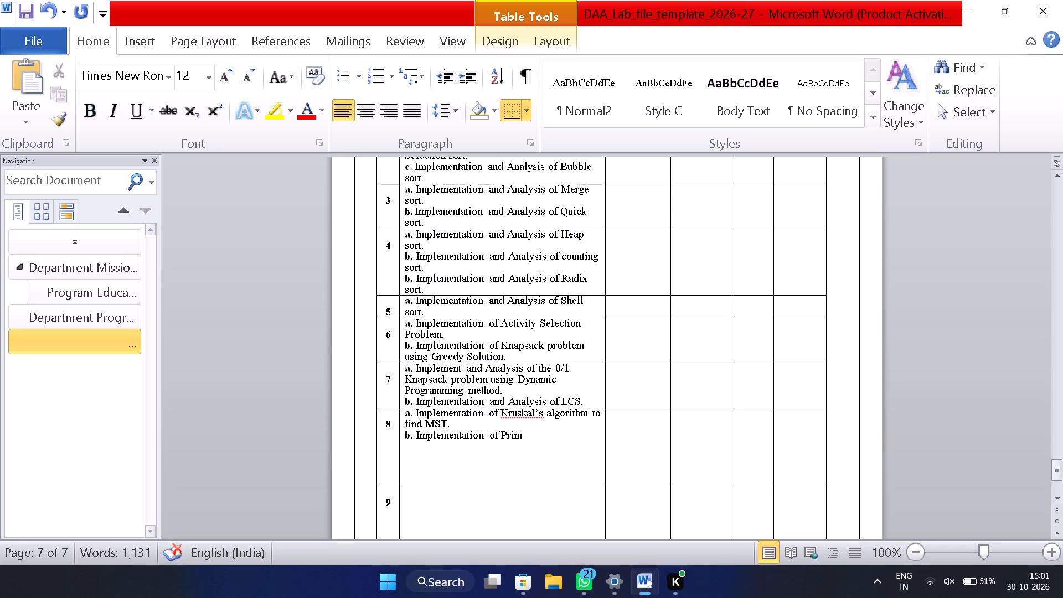
key(apostrophe)
key(s)
key(space)
text(al)
text(gorithm)
key(space)
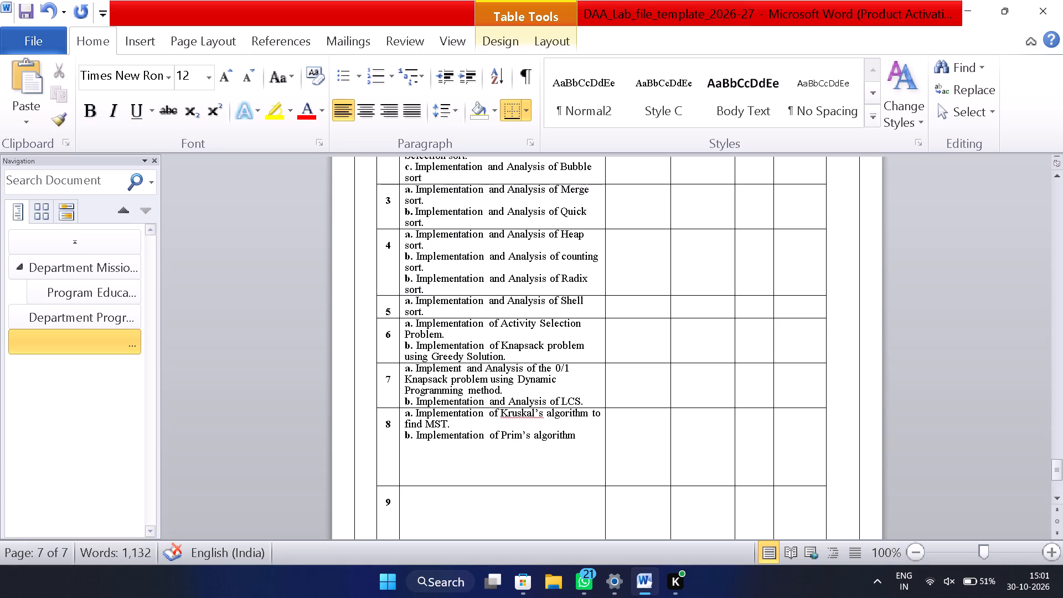
text(to)
key(space)
text(find)
key(space)
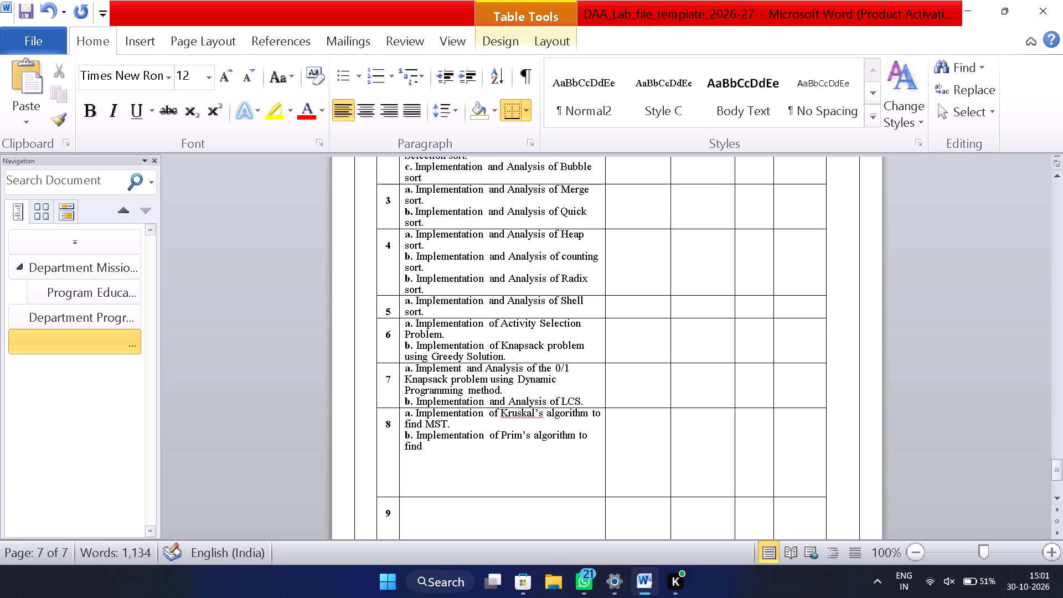
text(MST)
key(period)
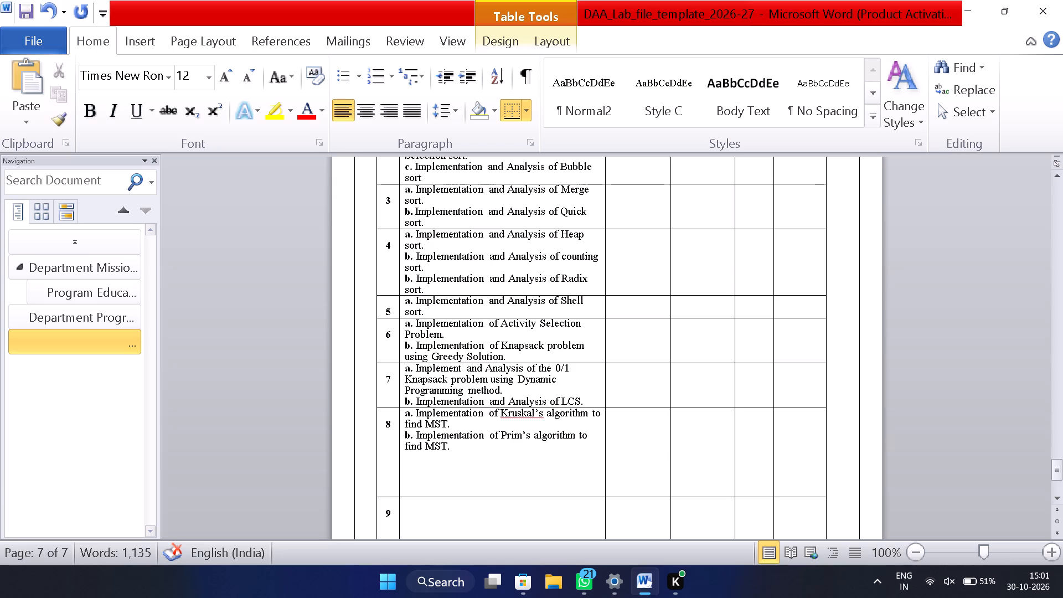
Remove the empty lines below the Prim's algorithm entry in INDEX row 8.
scroll(425, 463, down, 1)
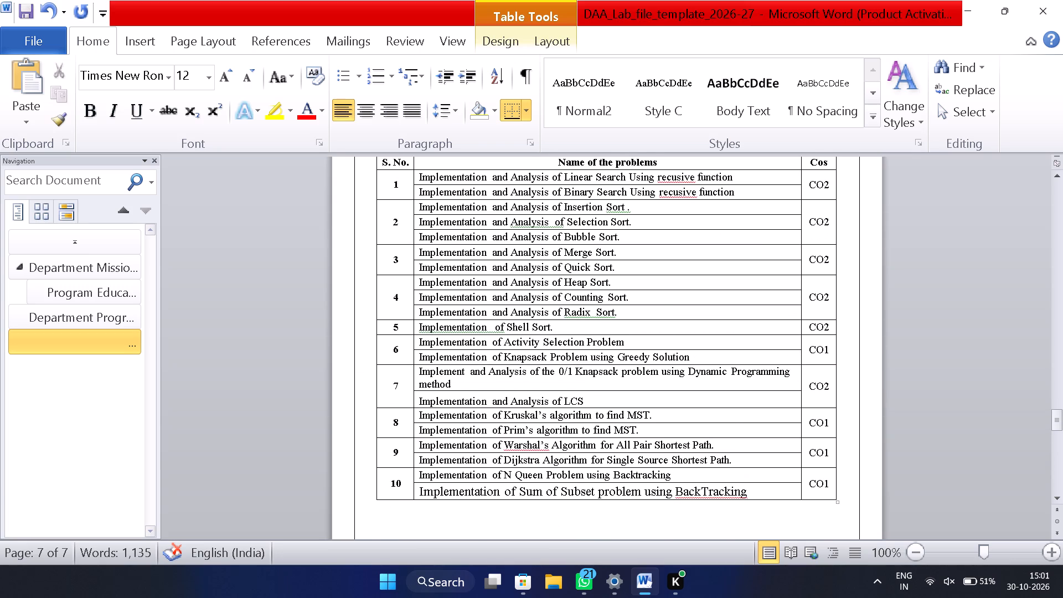
scroll(425, 463, down, 2)
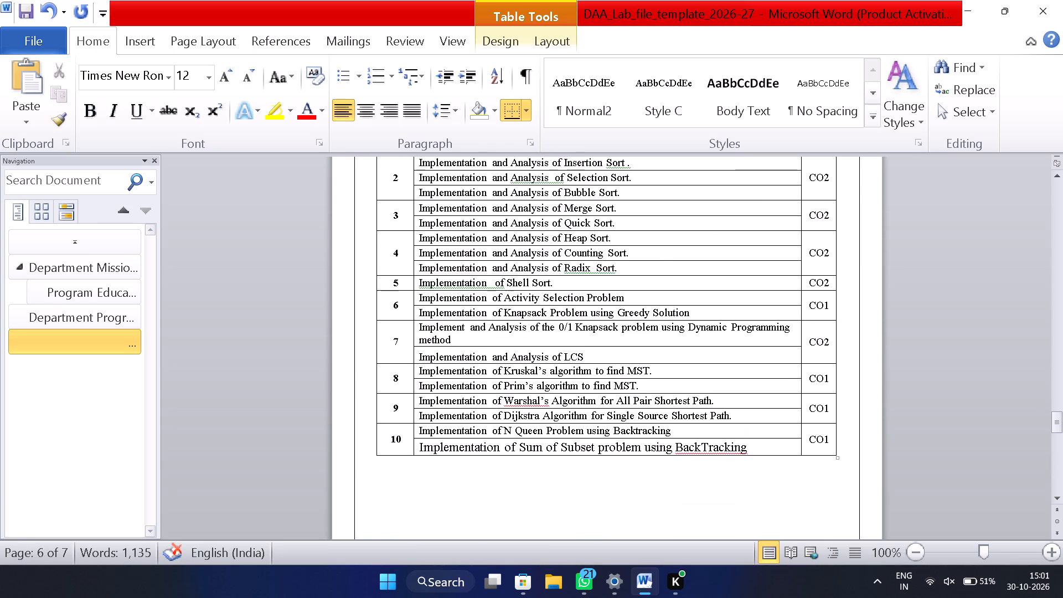
scroll(425, 463, down, 2)
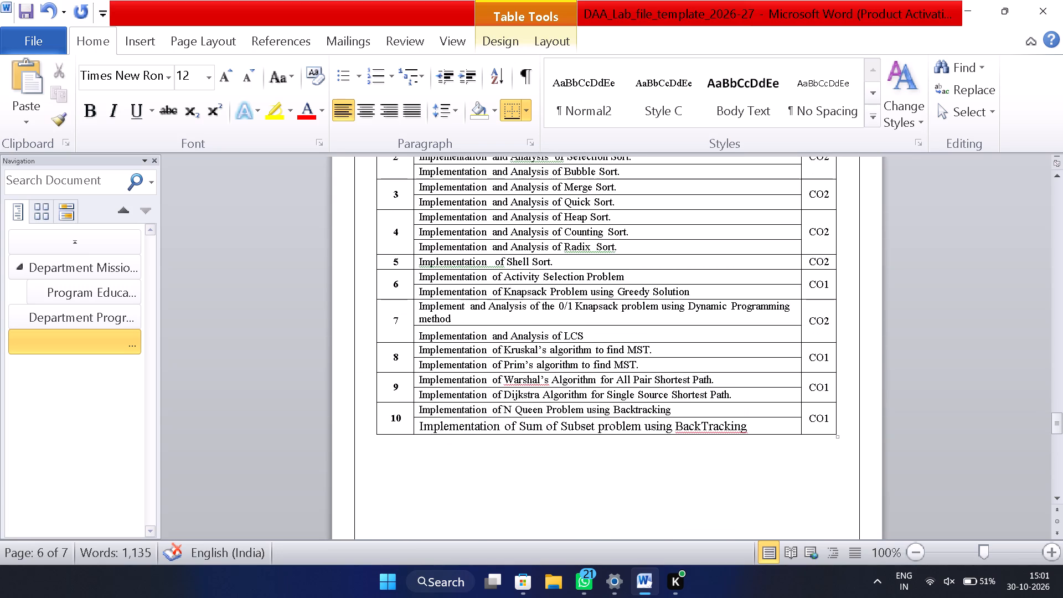
scroll(425, 463, down, 1)
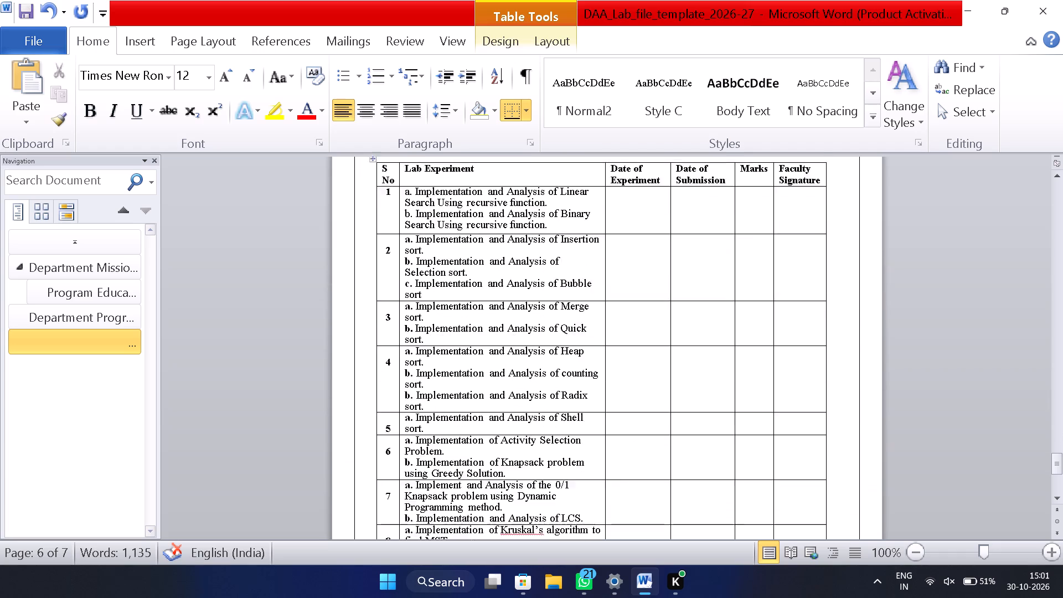
scroll(425, 463, down, 1)
click(422, 427)
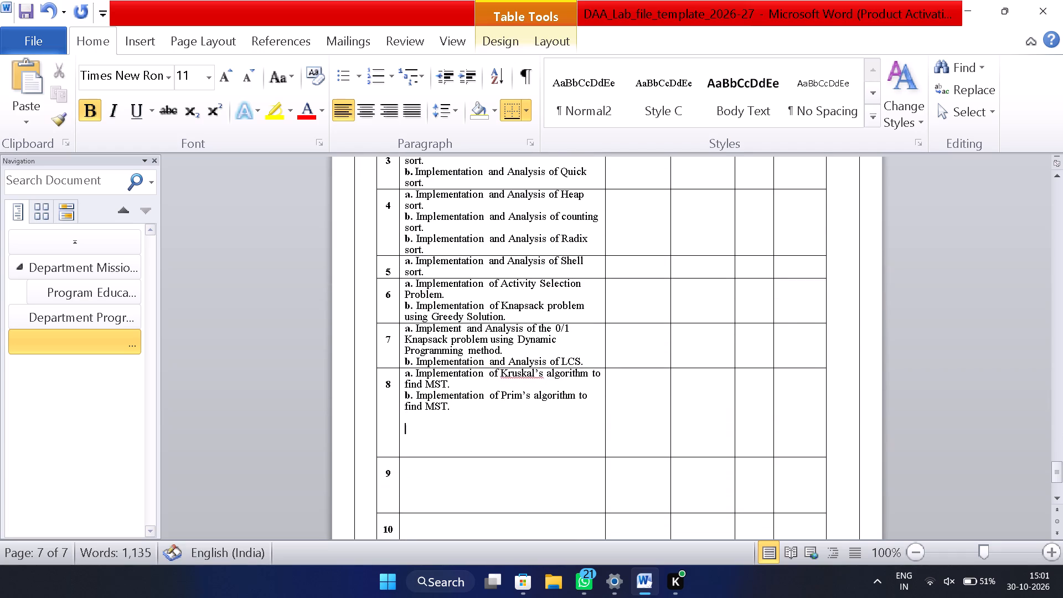
key(BackSpace)
click(414, 440)
key(BackSpace)
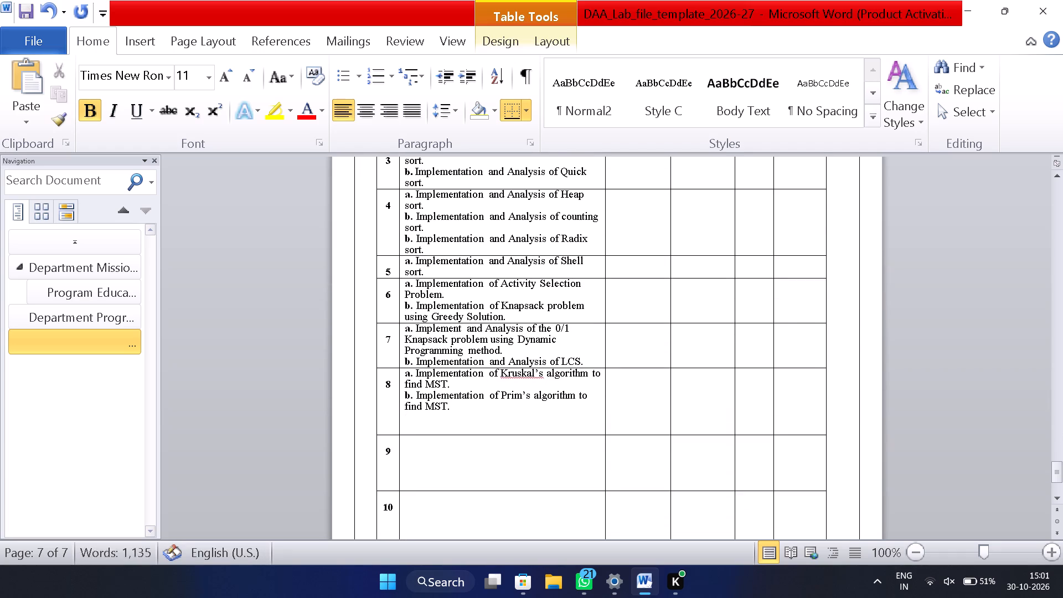
key(BackSpace)
key(BackSpace)
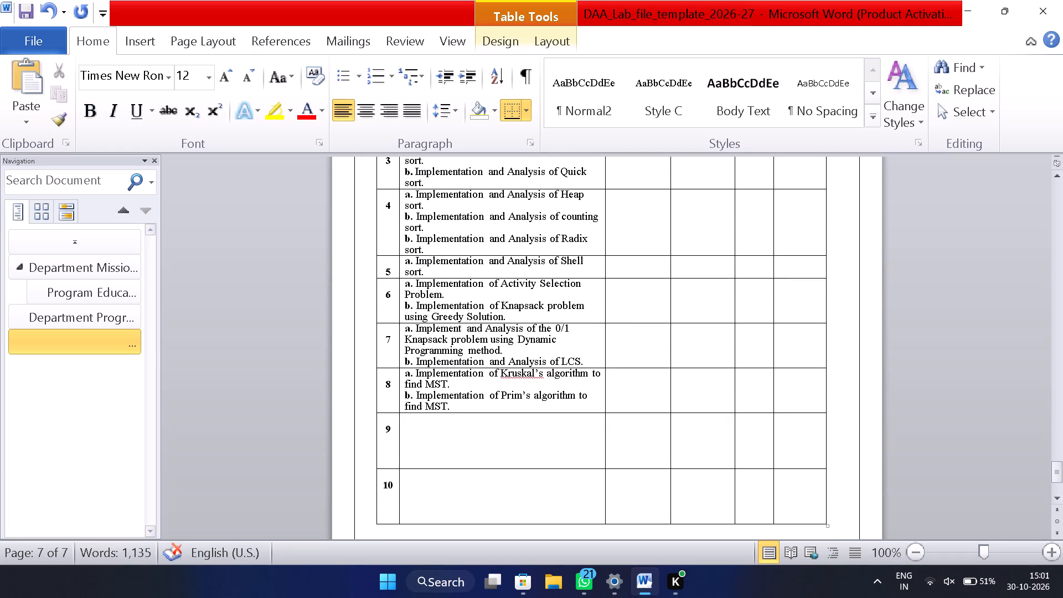
Add a 12-point bold "a." label followed by a space at the start of the Lab Experiment cell in INDEX row 9.
click(407, 418)
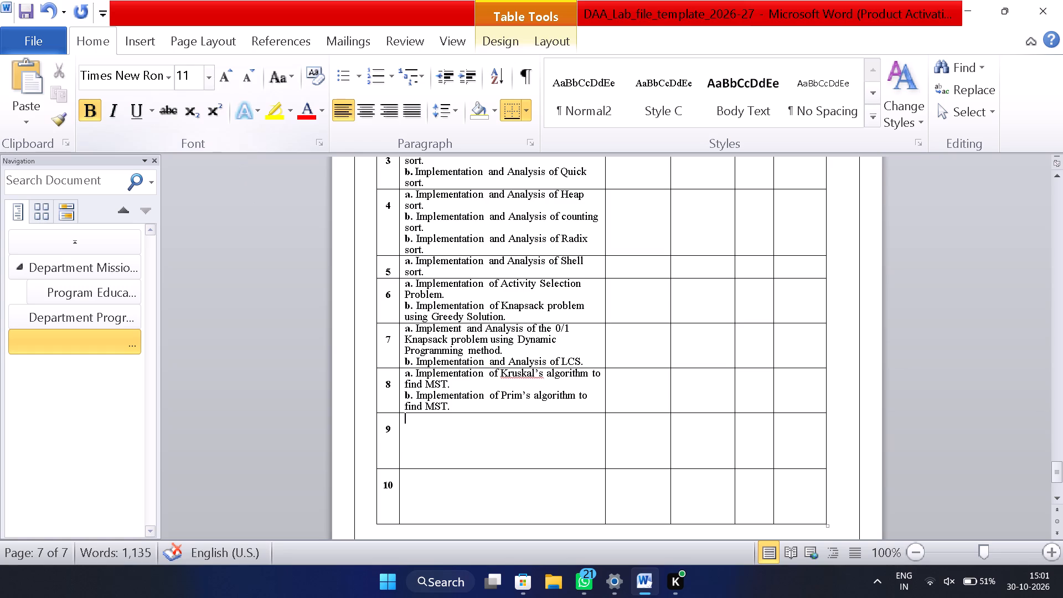
click(184, 69)
key(BackSpace)
text(12)
key(a)
key(BackSpace)
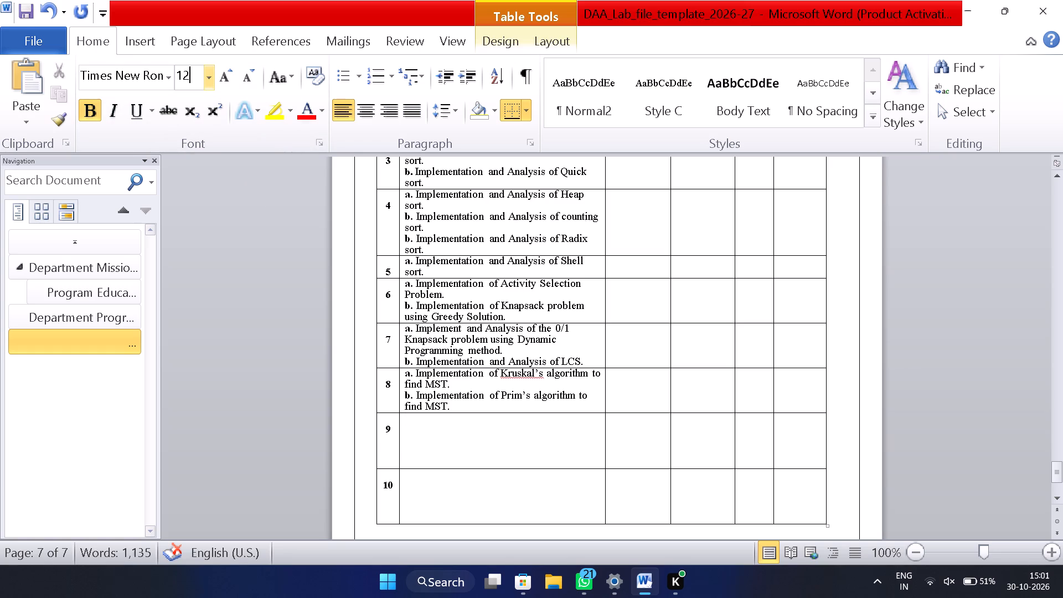
click(406, 422)
key(a)
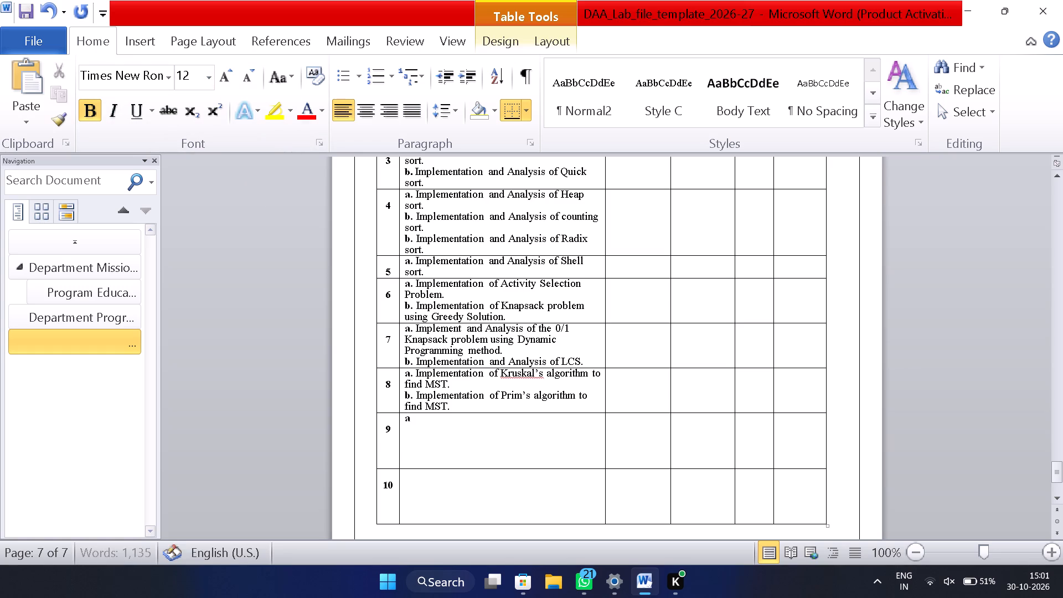
text(.)
key(space)
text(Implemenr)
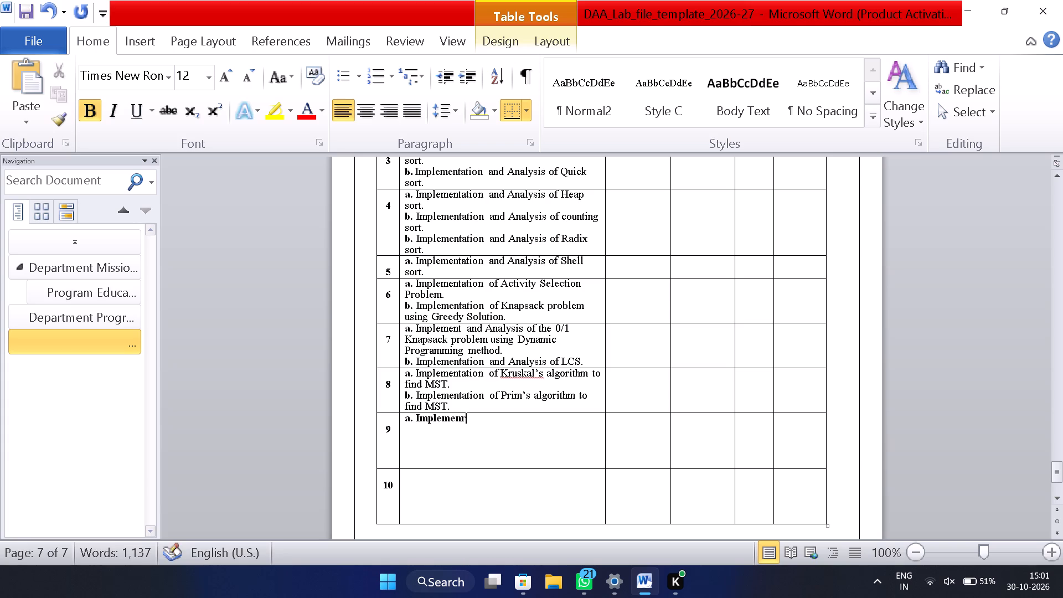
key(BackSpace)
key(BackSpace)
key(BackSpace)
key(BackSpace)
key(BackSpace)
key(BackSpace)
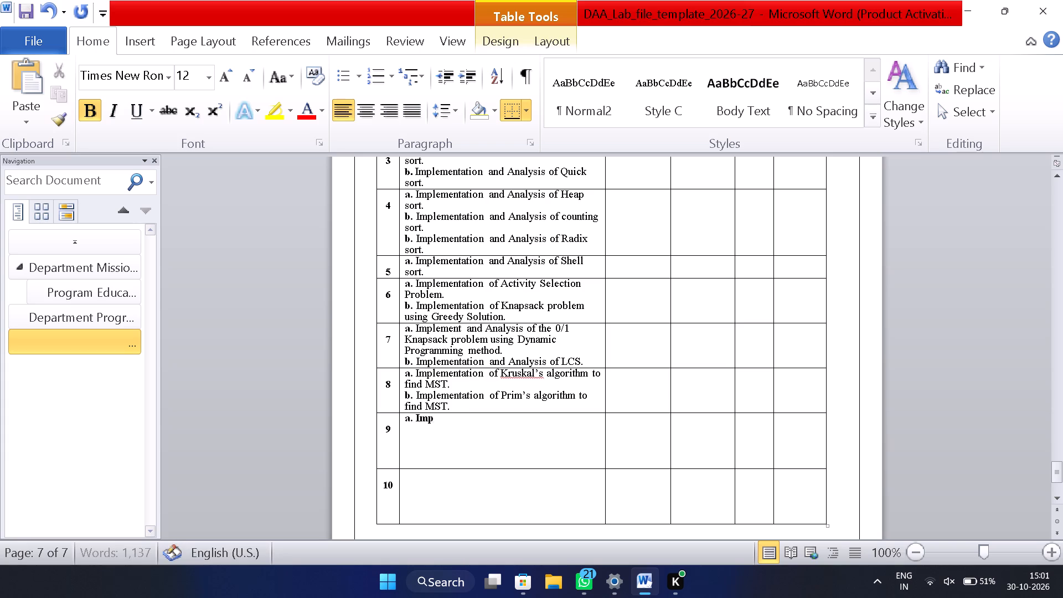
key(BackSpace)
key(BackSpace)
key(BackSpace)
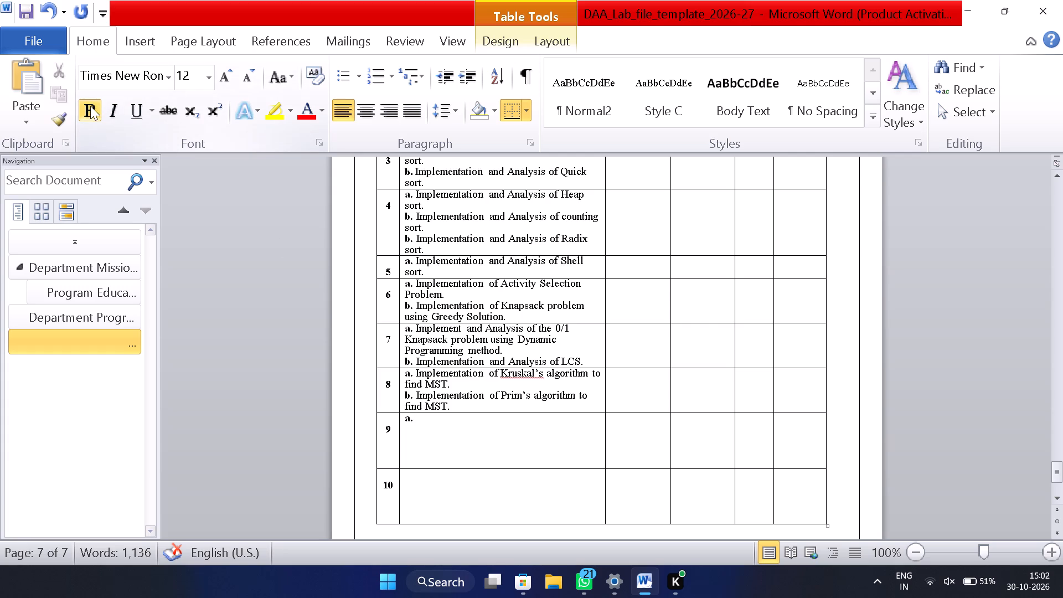
Enter "Implementation" and a space in non-bold text after the "a." label in INDEX row 9.
click(90, 106)
text(imp)
key(BackSpace)
key(BackSpace)
key(BackSpace)
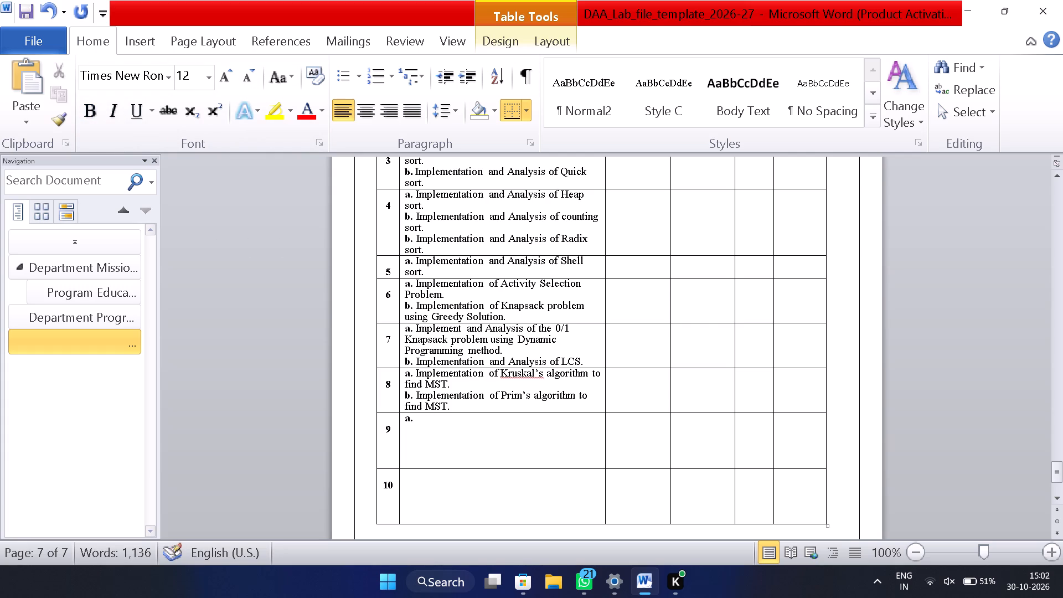
text(Implem)
text(en)
text(tation)
key(space)
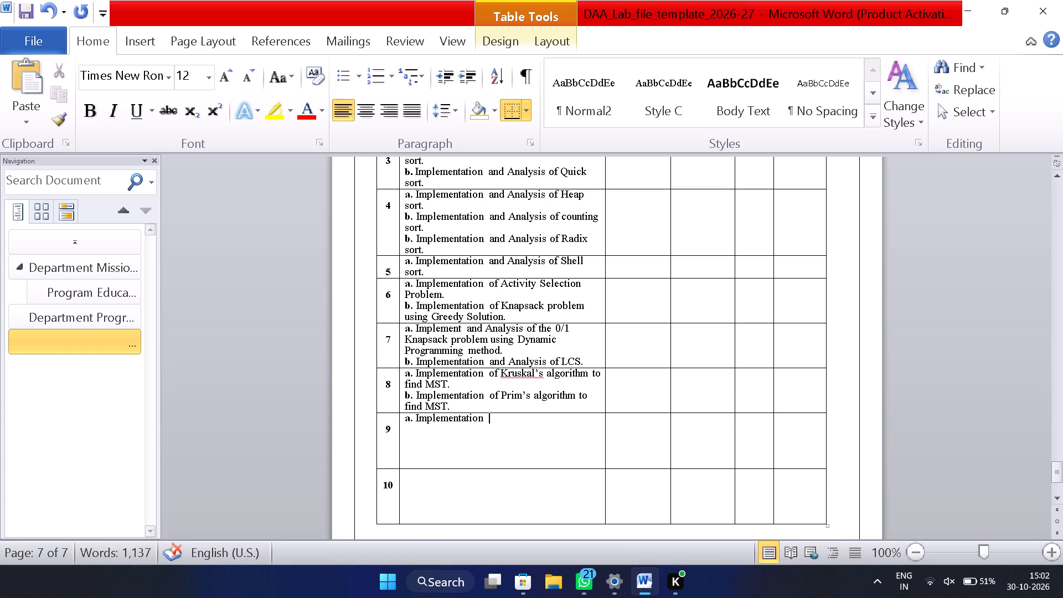
Copy "of Warshal's Algorithm for All Pair Shortest Path." from the List of Experiments and paste it after "a. Implementation" in INDEX row 9.
scroll(492, 379, up, 1)
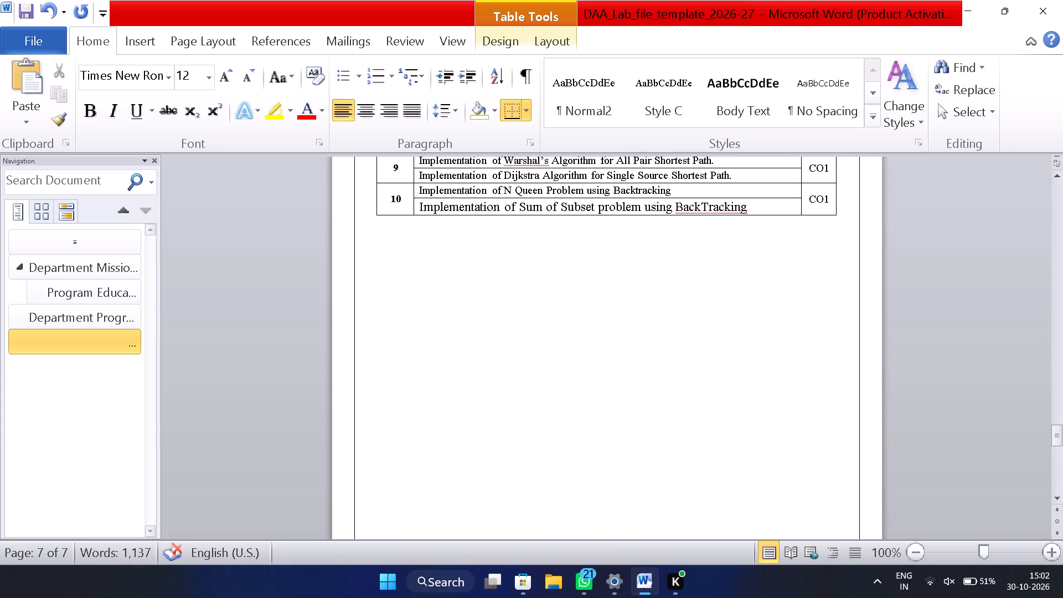
scroll(492, 379, up, 2)
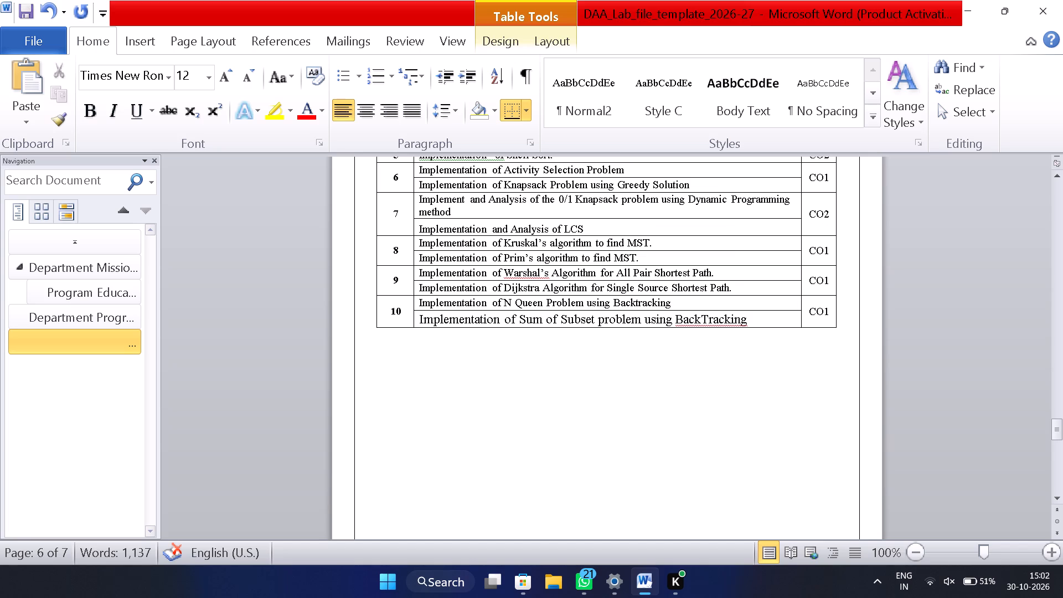
scroll(492, 379, up, 2)
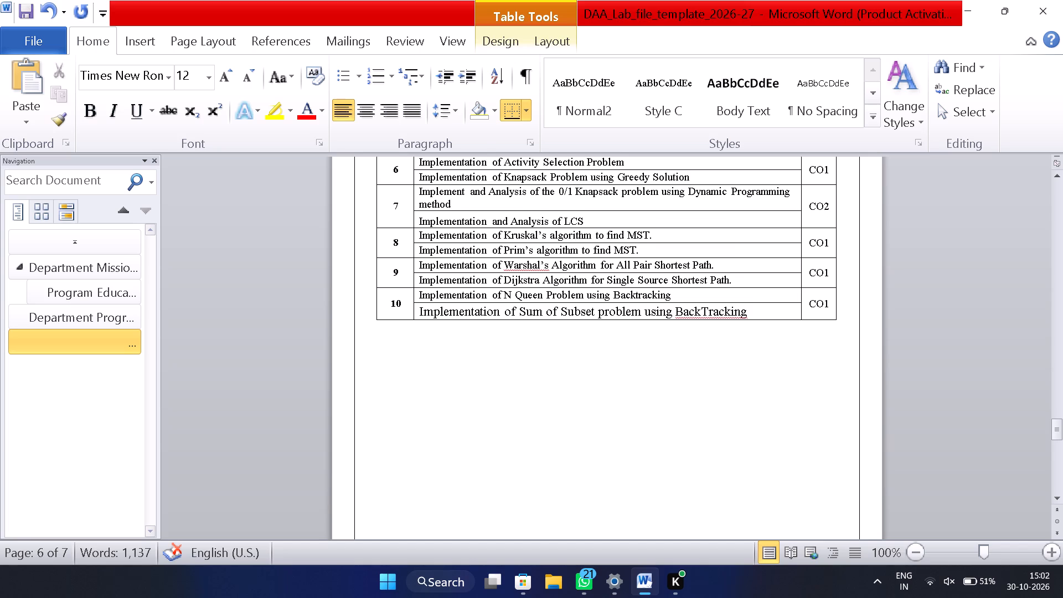
scroll(492, 379, up, 1)
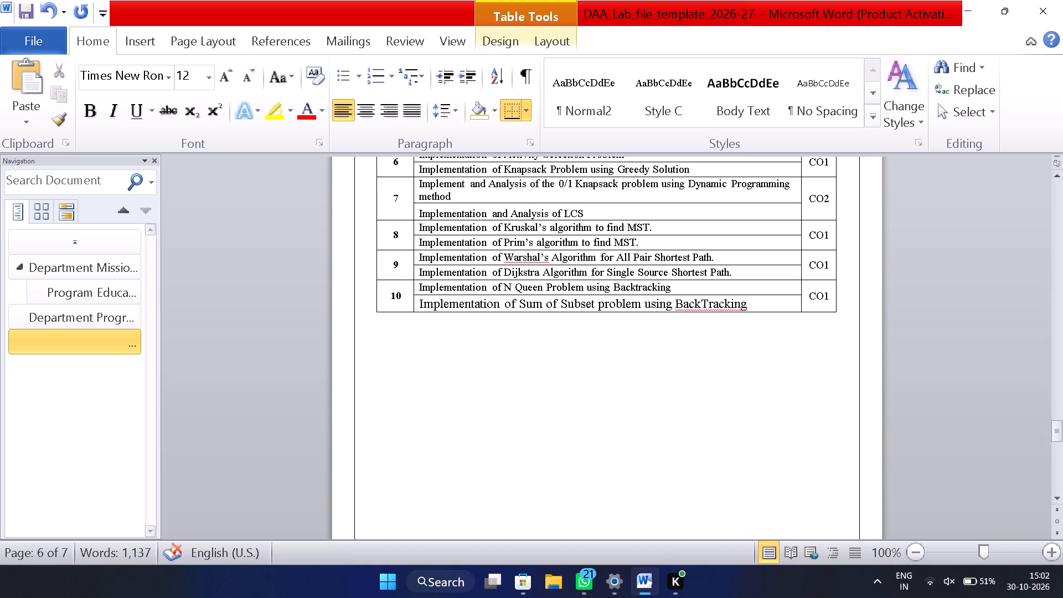
scroll(492, 379, up, 2)
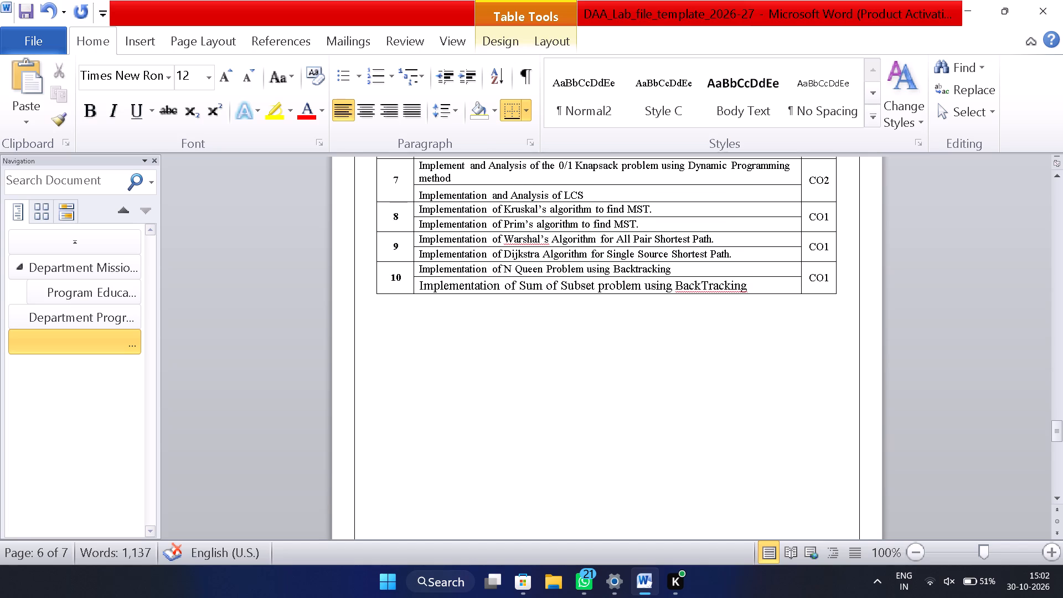
drag(713, 238, 478, 236)
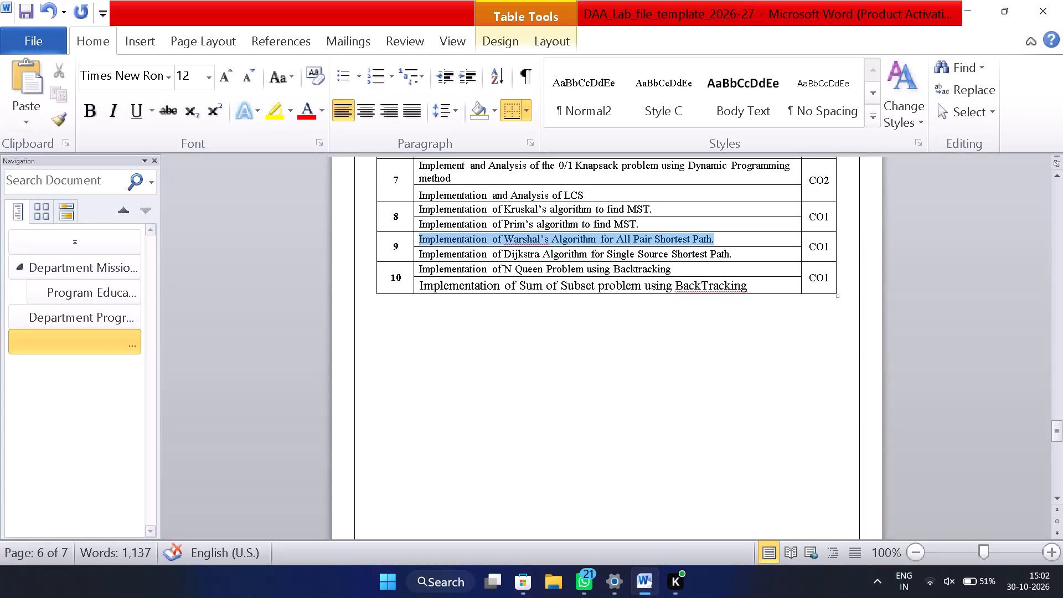
drag(478, 236, 494, 239)
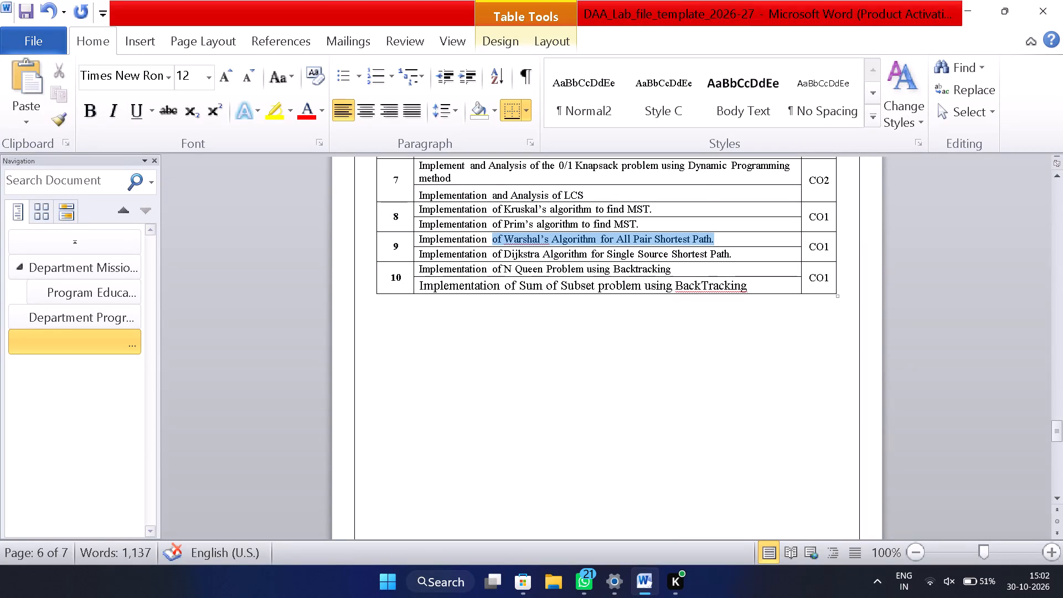
drag(494, 239, 494, 239)
key(ctrl+c)
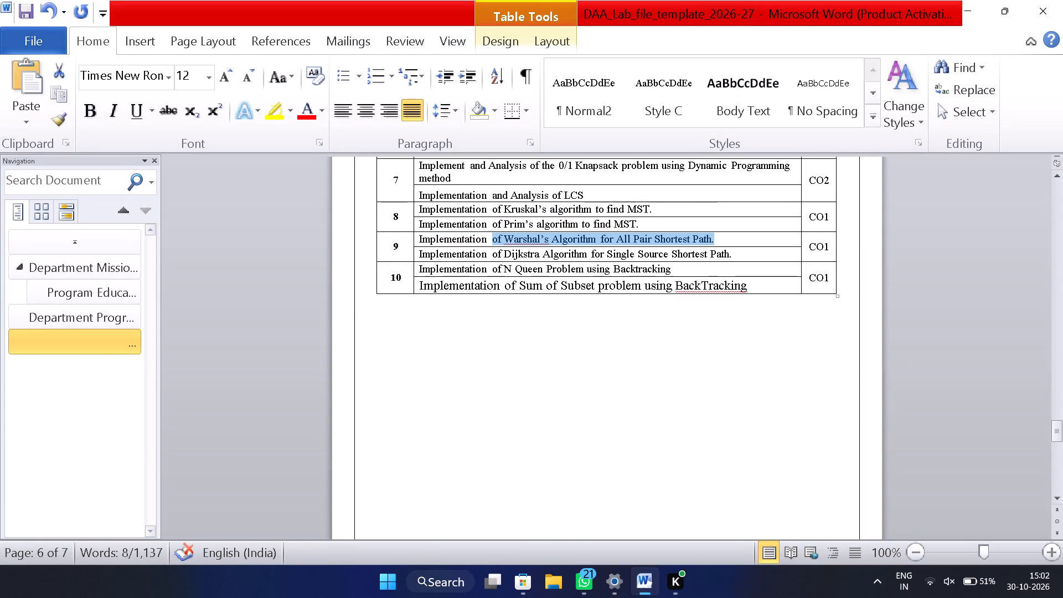
scroll(540, 342, down, 2)
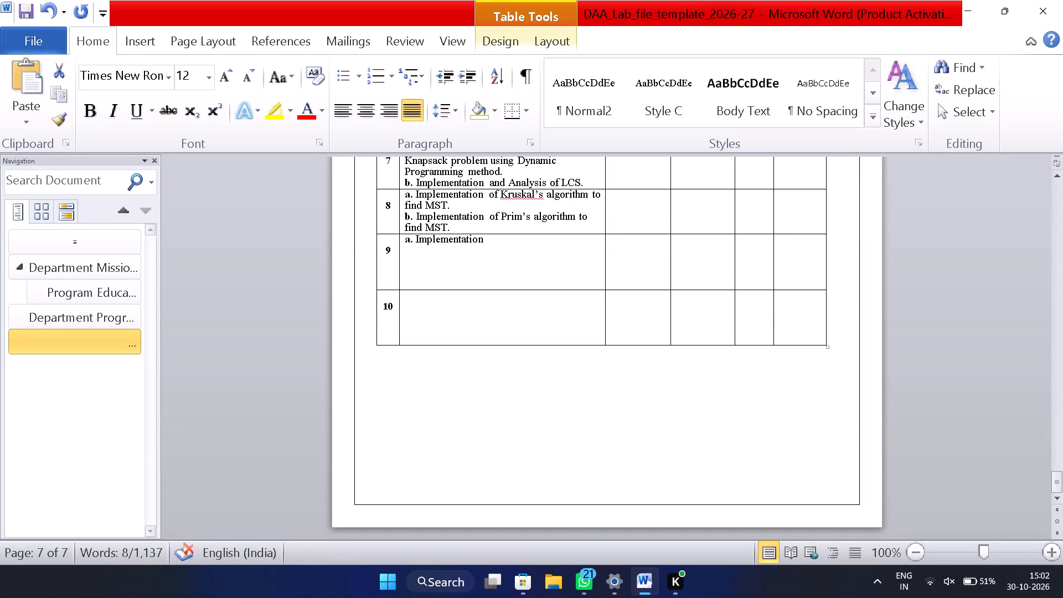
click(491, 240)
key(BackSpace)
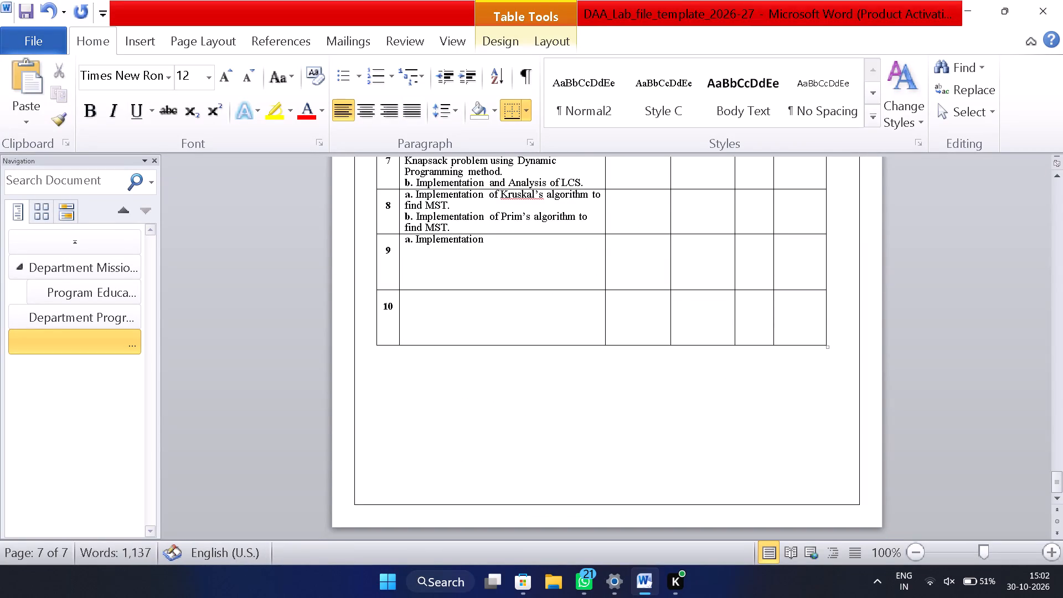
key(space)
key(ctrl+v)
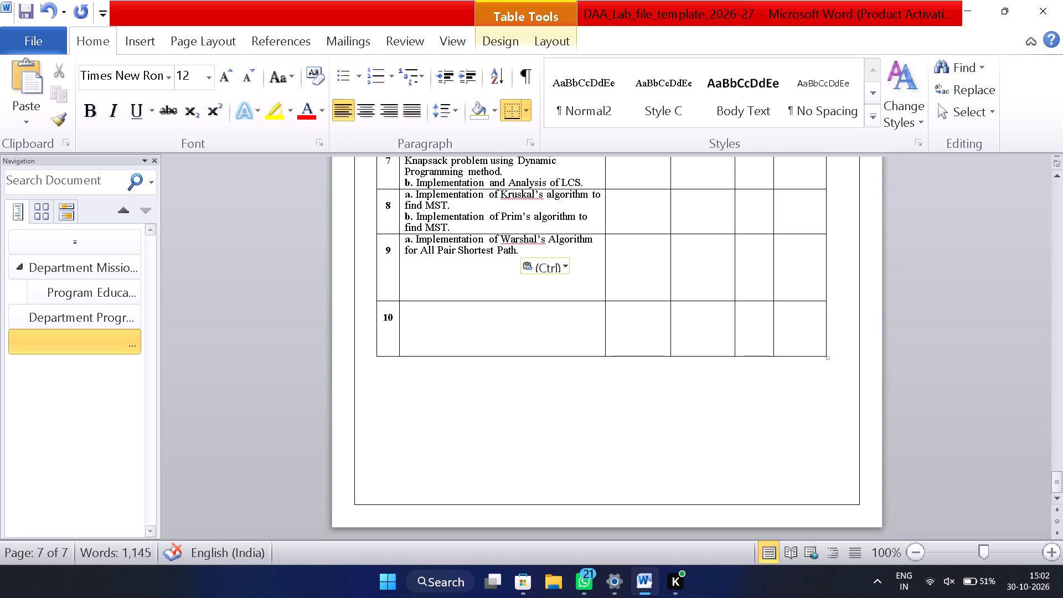
click(525, 252)
Add a 12-point bold "b." label followed by a space on the line below the Warshal's Algorithm entry in INDEX row 9.
click(418, 264)
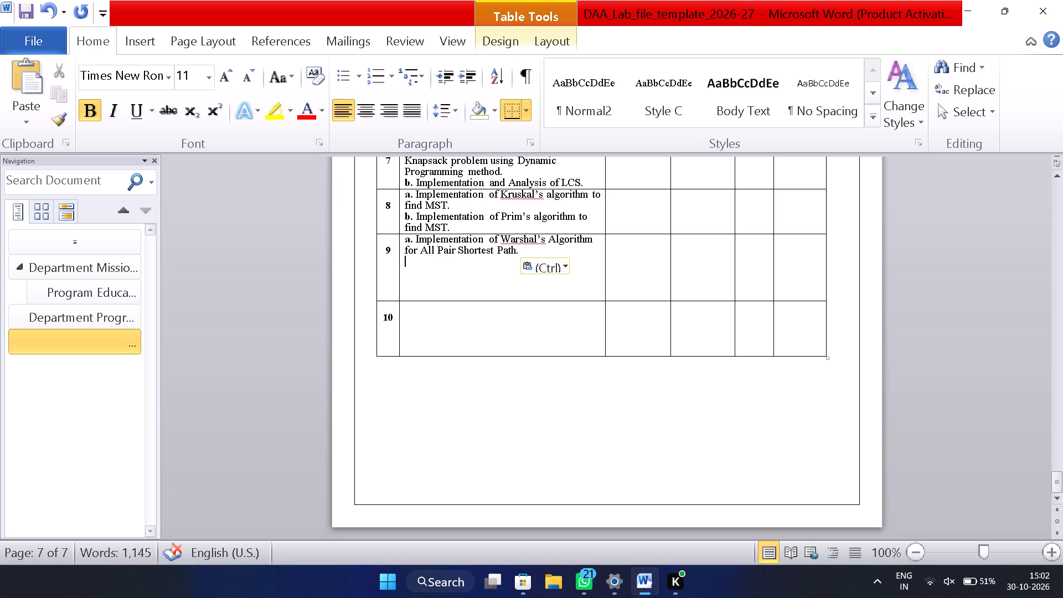
text(b.)
key(BackSpace)
key(BackSpace)
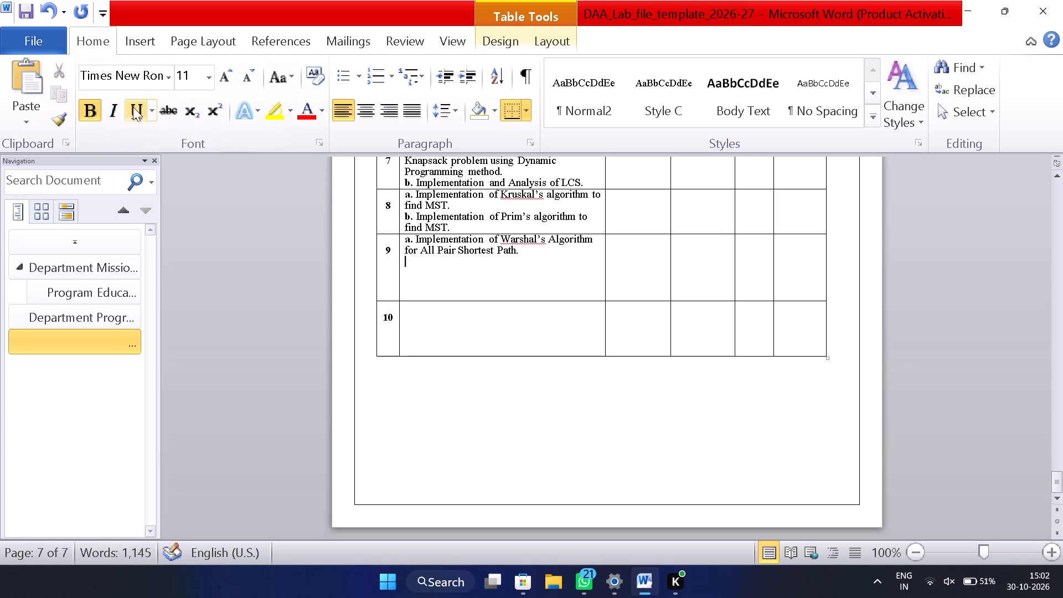
click(190, 78)
key(BackSpace)
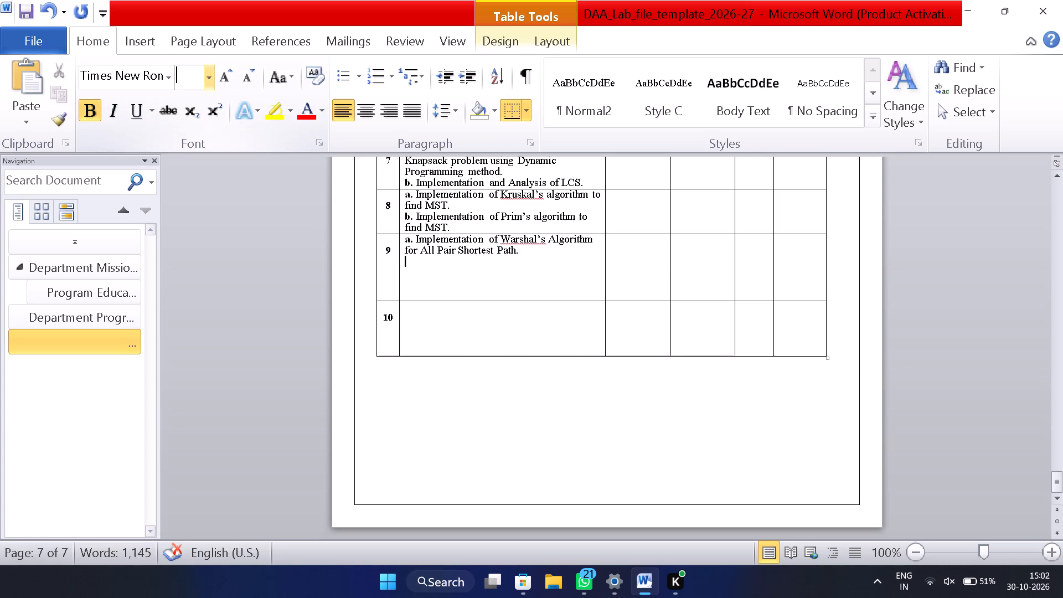
text(12)
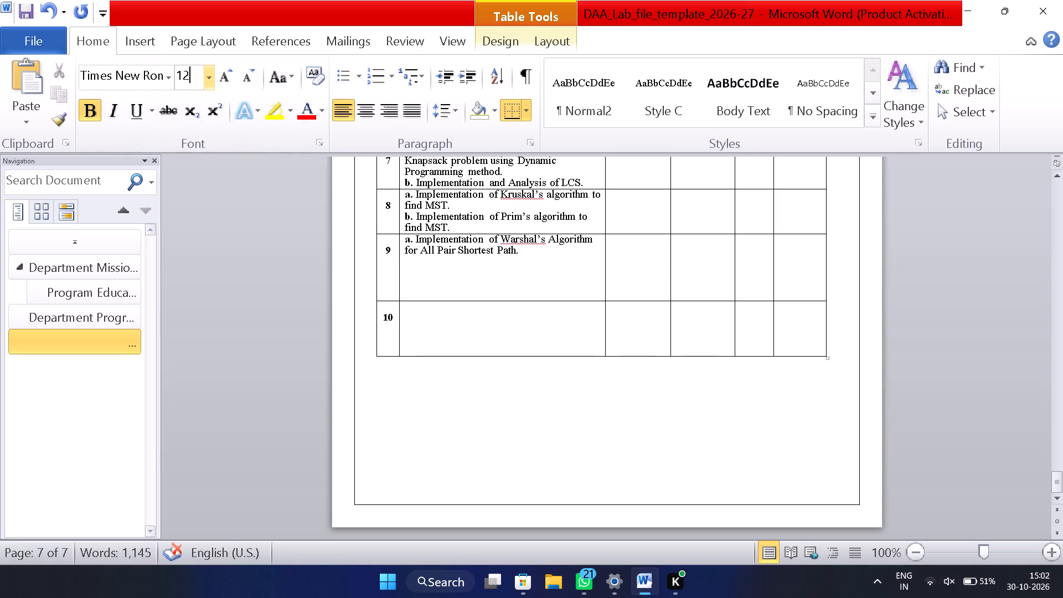
click(415, 263)
text(b.)
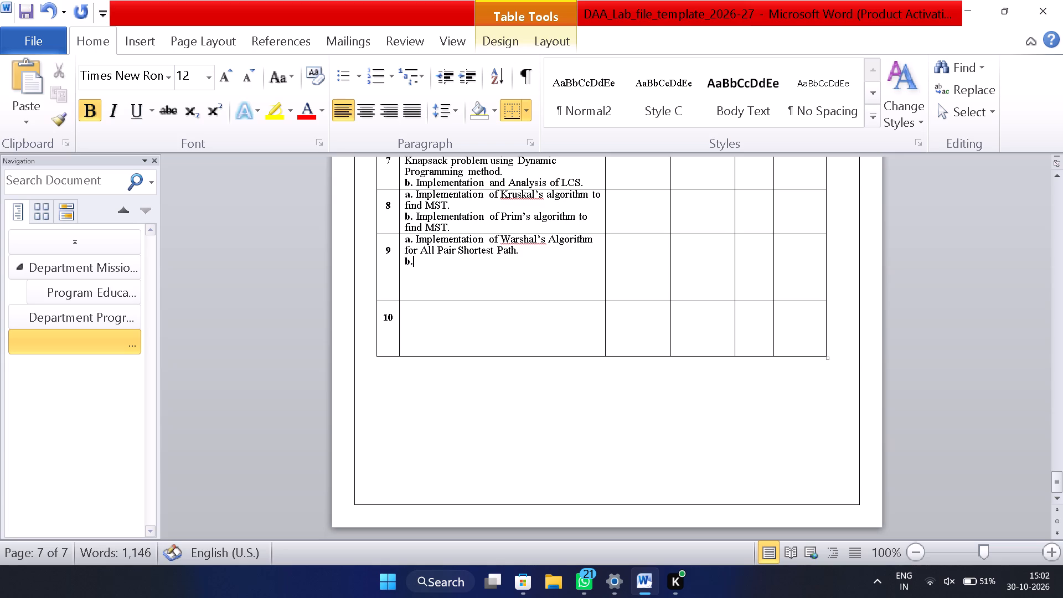
key(space)
Enter "Implementation" in non-bold text after the "b." label in INDEX row 9.
key(shift+i)
key(BackSpace)
click(94, 108)
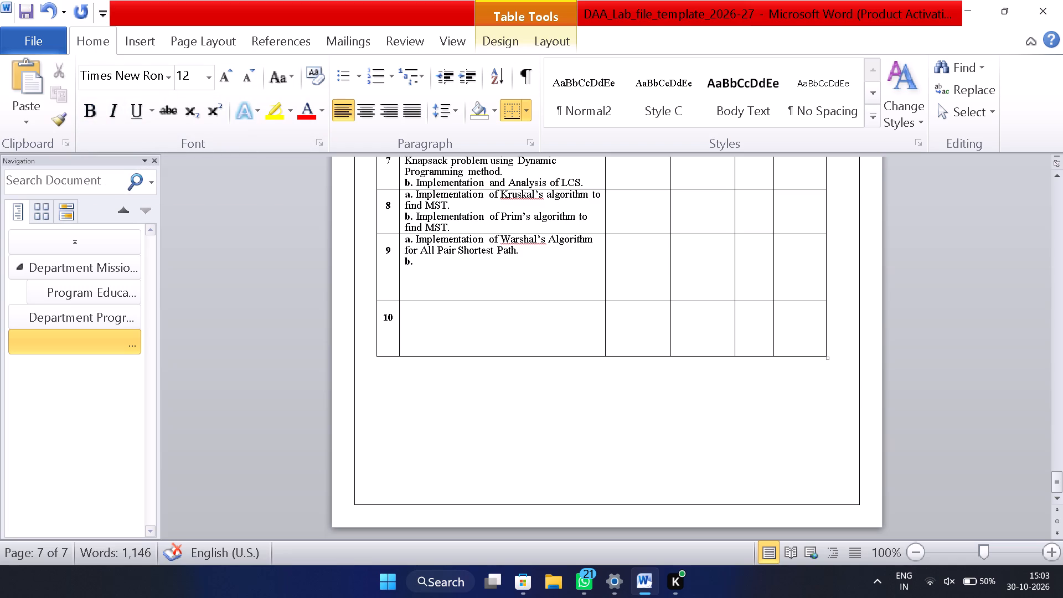
text(Im)
text(plementation)
Copy "of Dijkstra Algorithm for Single Source Shortest Path." from the List of Experiments and paste it after "b. Implementation" in INDEX row 9.
scroll(443, 267, up, 2)
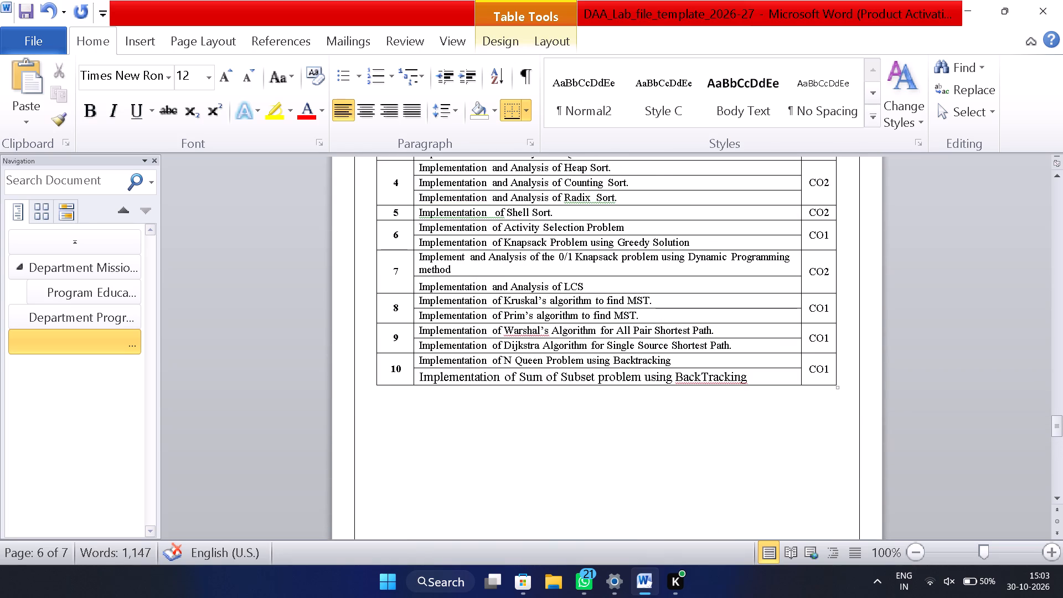
drag(732, 349, 505, 349)
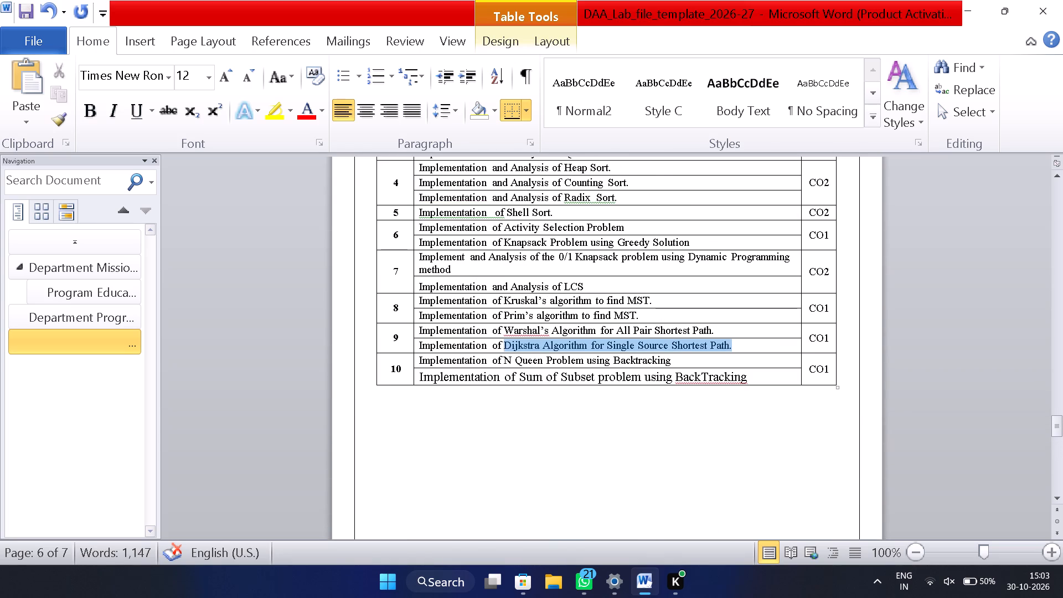
drag(505, 349, 494, 349)
key(ctrl+c)
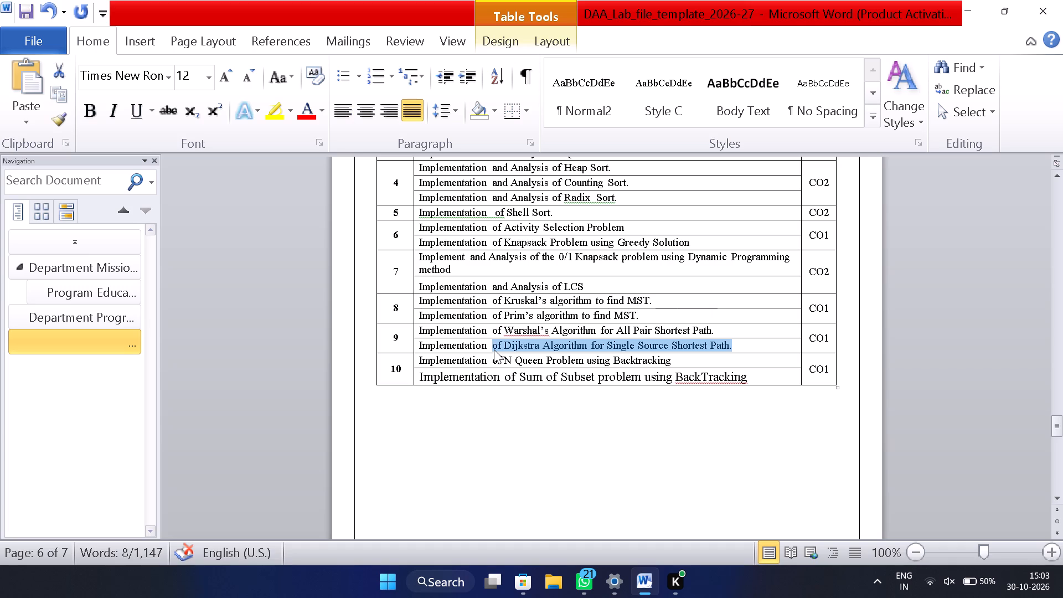
scroll(545, 357, down, 2)
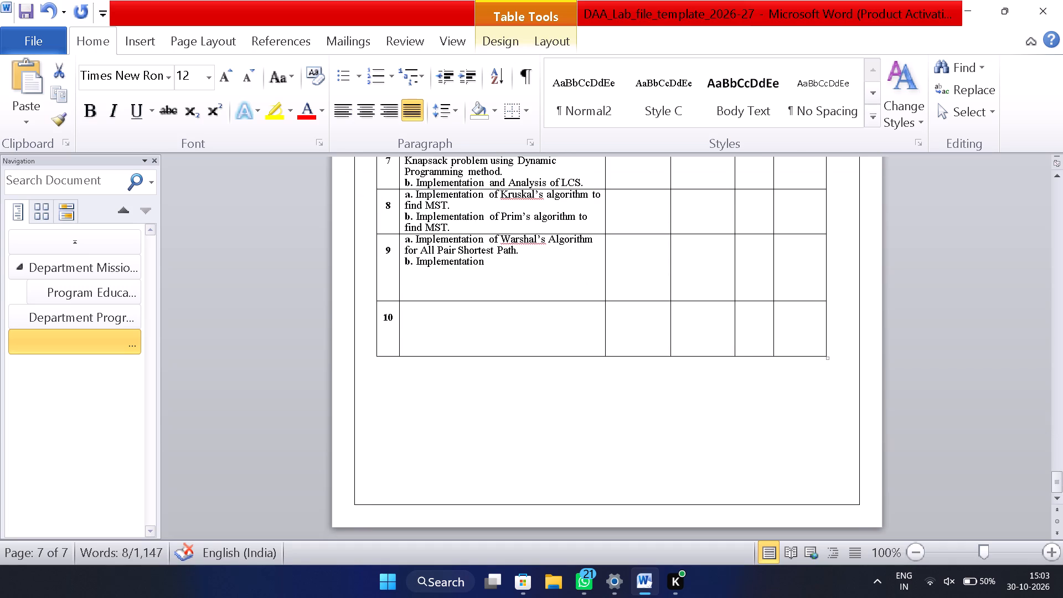
click(487, 265)
key(space)
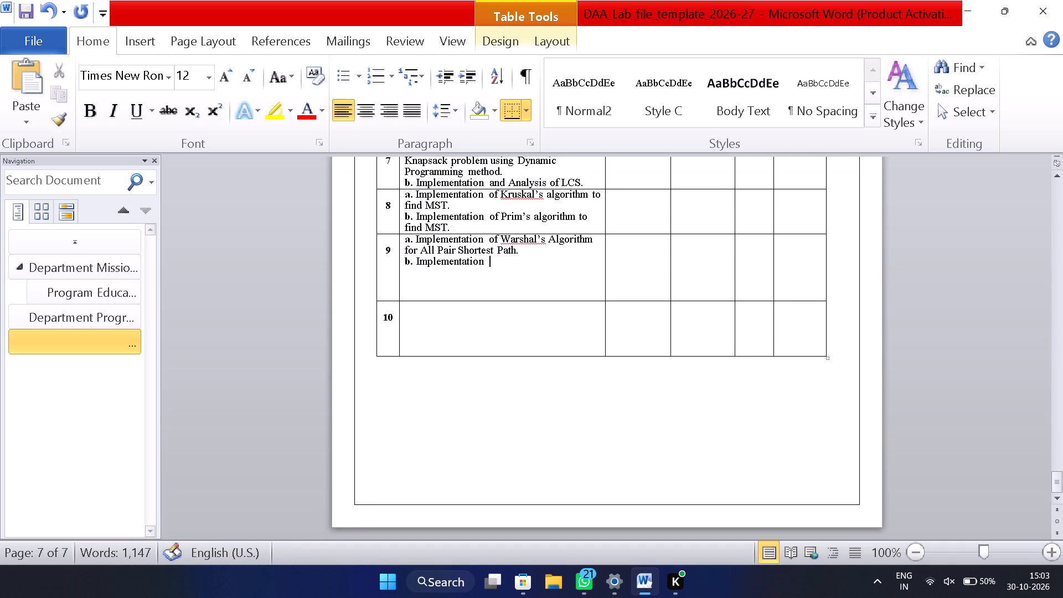
key(ctrl+v)
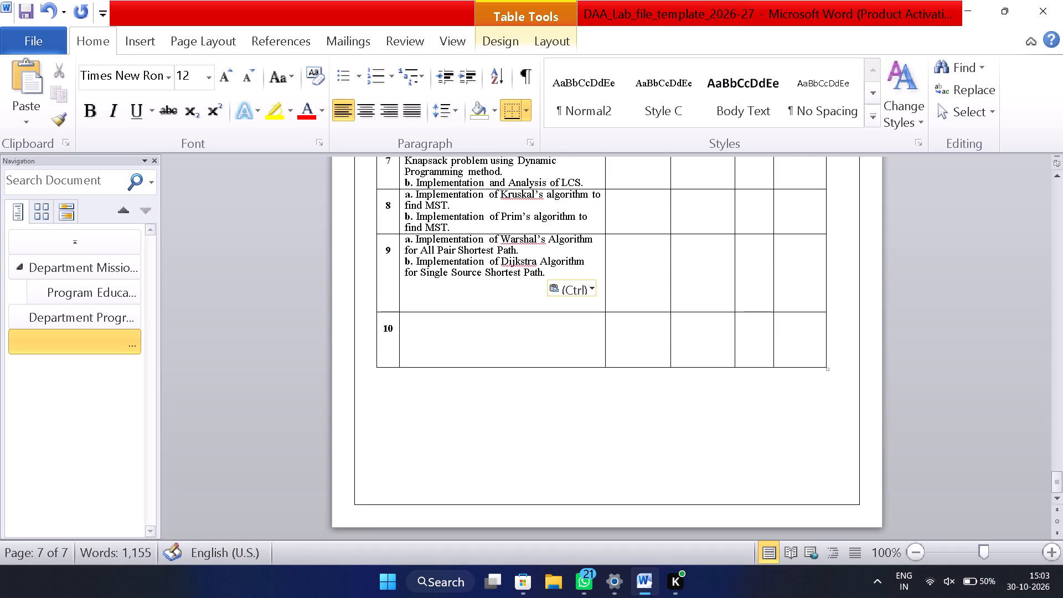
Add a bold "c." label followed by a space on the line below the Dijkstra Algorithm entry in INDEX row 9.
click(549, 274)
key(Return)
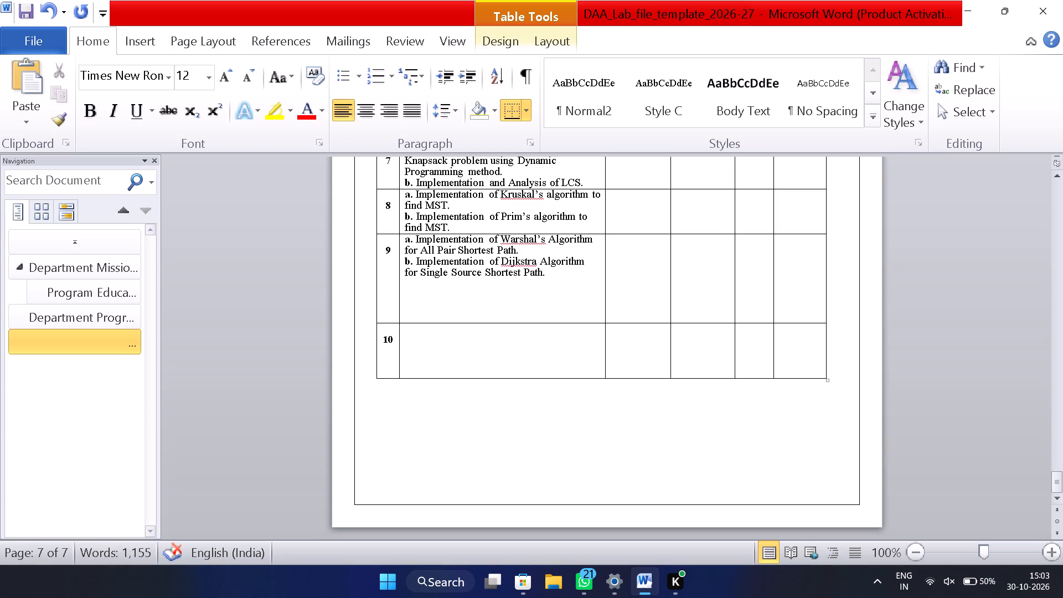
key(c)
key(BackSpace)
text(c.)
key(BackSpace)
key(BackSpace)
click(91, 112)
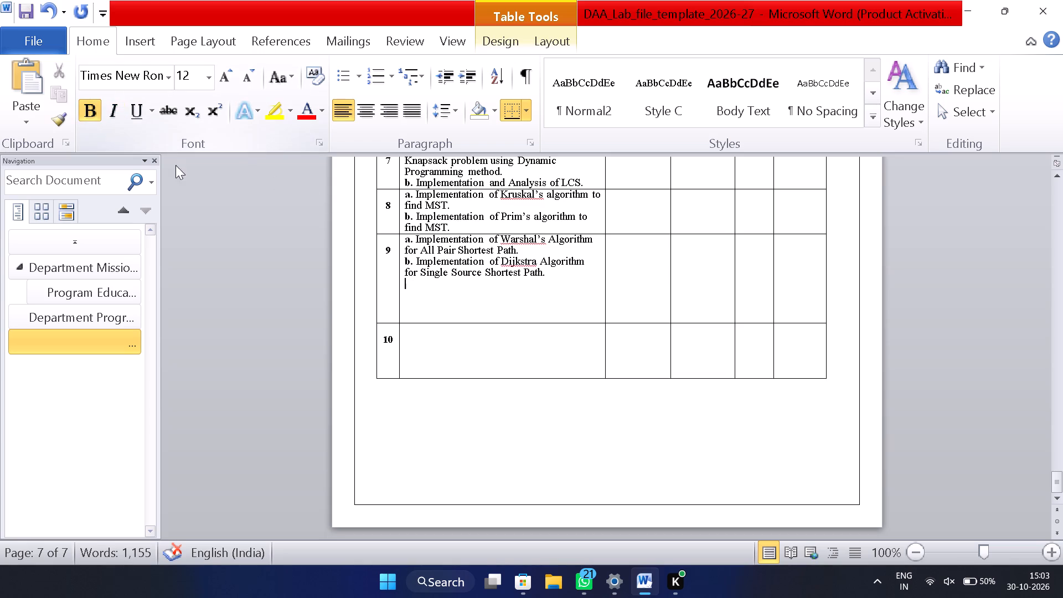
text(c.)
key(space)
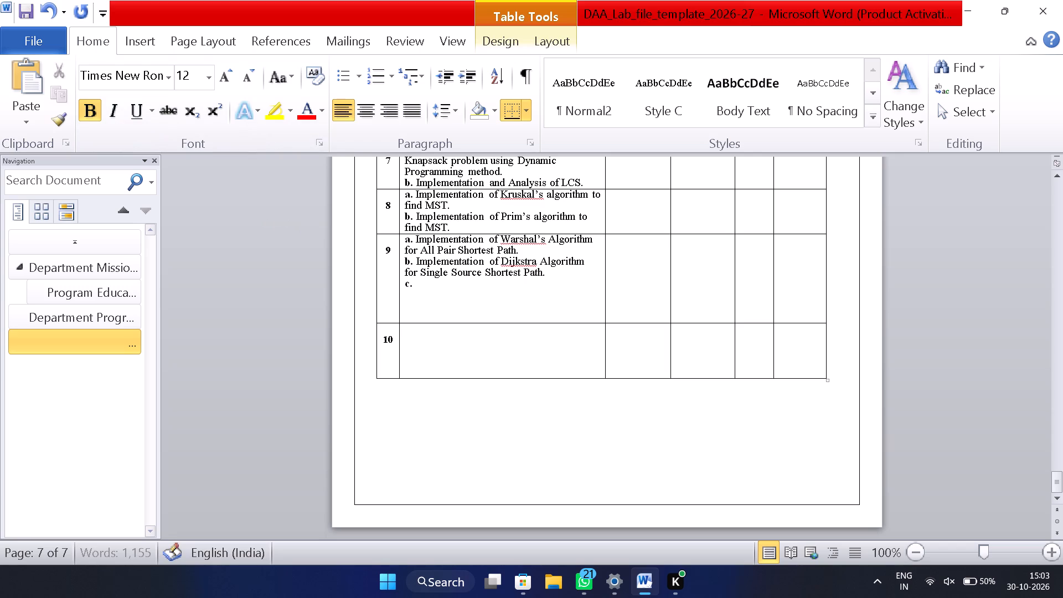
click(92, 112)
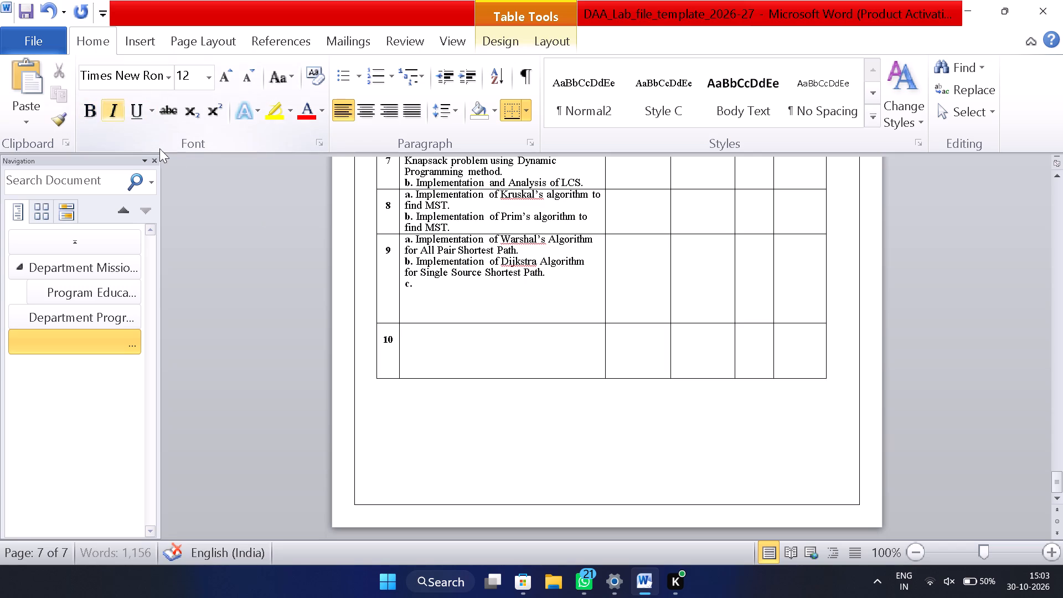
Copy "Implementation of N Queen Problem using Backtracking" from row 10 of the List of Experiments.
scroll(313, 240, up, 4)
scroll(313, 240, down, 5)
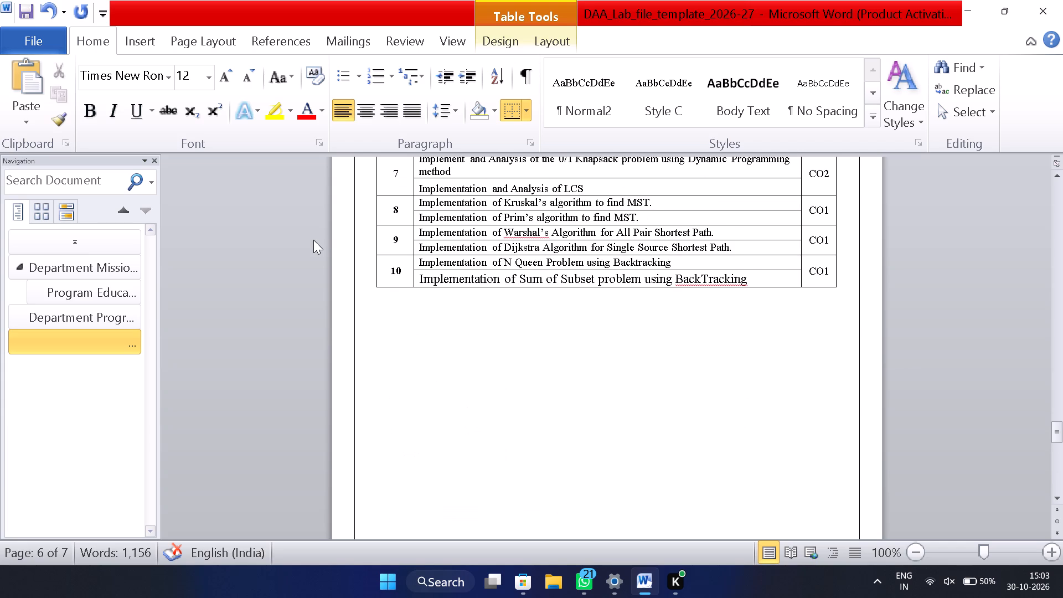
drag(675, 264, 538, 281)
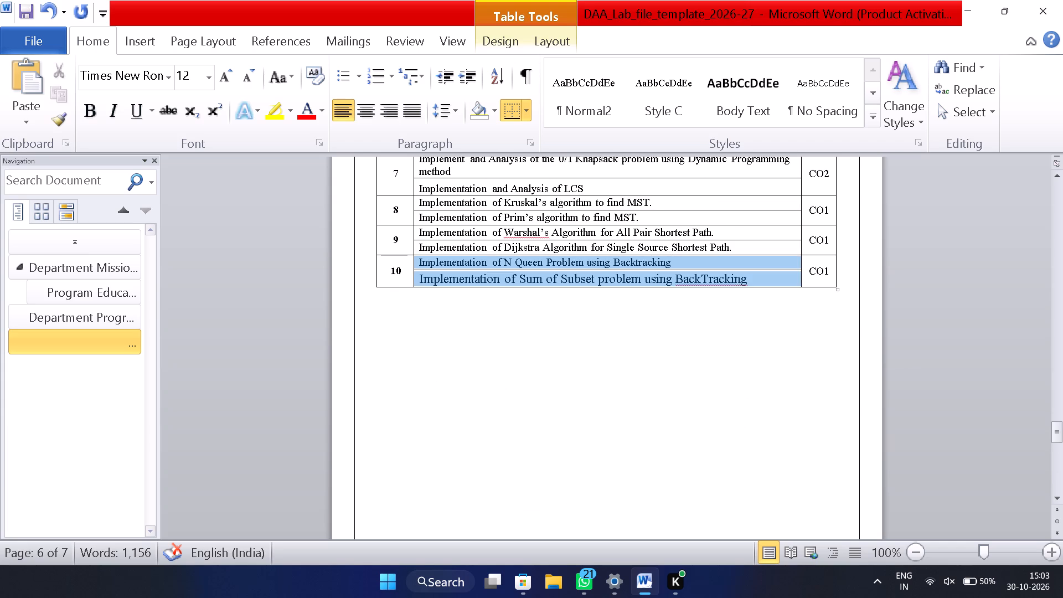
drag(538, 281, 428, 265)
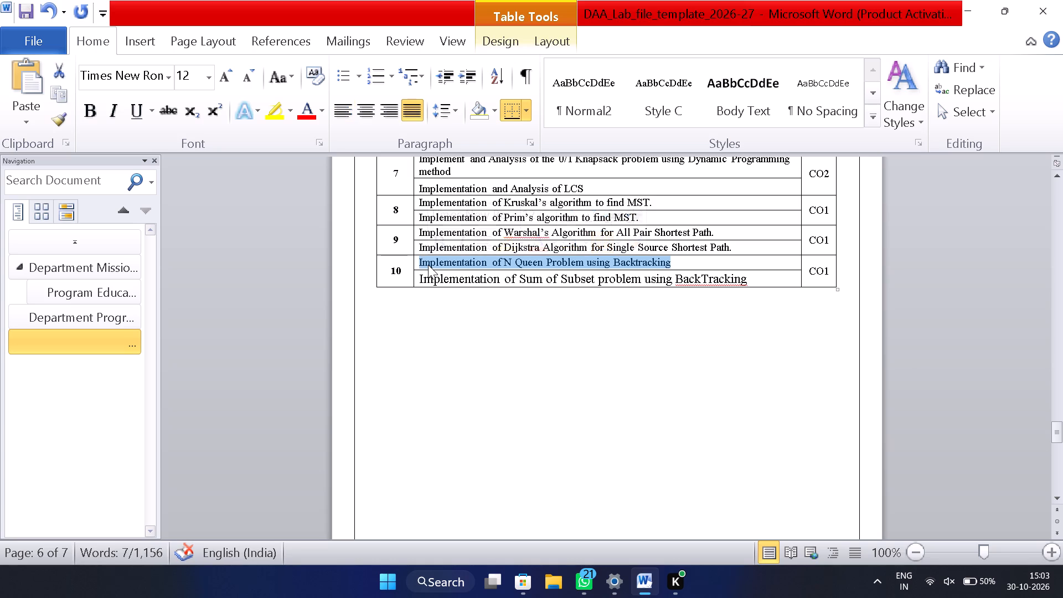
key(ctrl+c)
scroll(523, 305, down, 2)
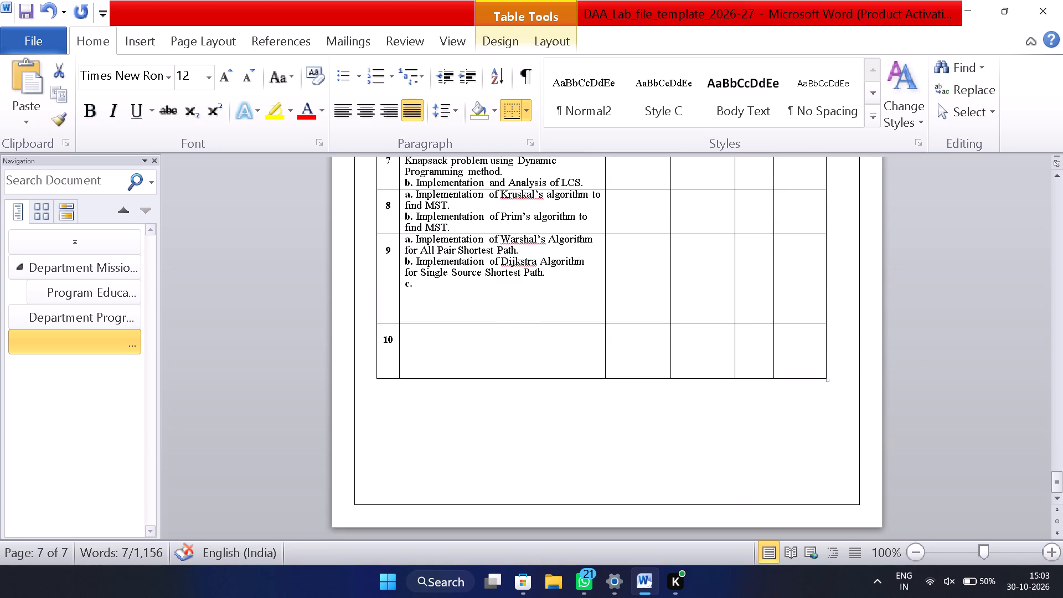
Delete the "c." label and the extra blank lines beneath it in INDEX row 9.
click(441, 294)
key(BackSpace)
key(BackSpace)
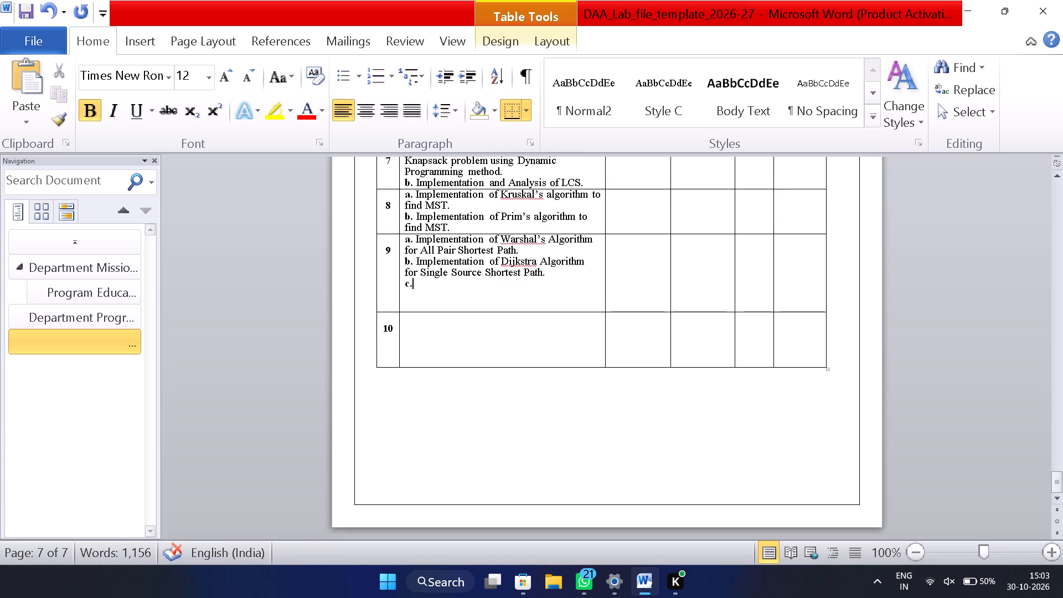
click(414, 304)
key(BackSpace)
key(BackSpace)
key(BackSpace)
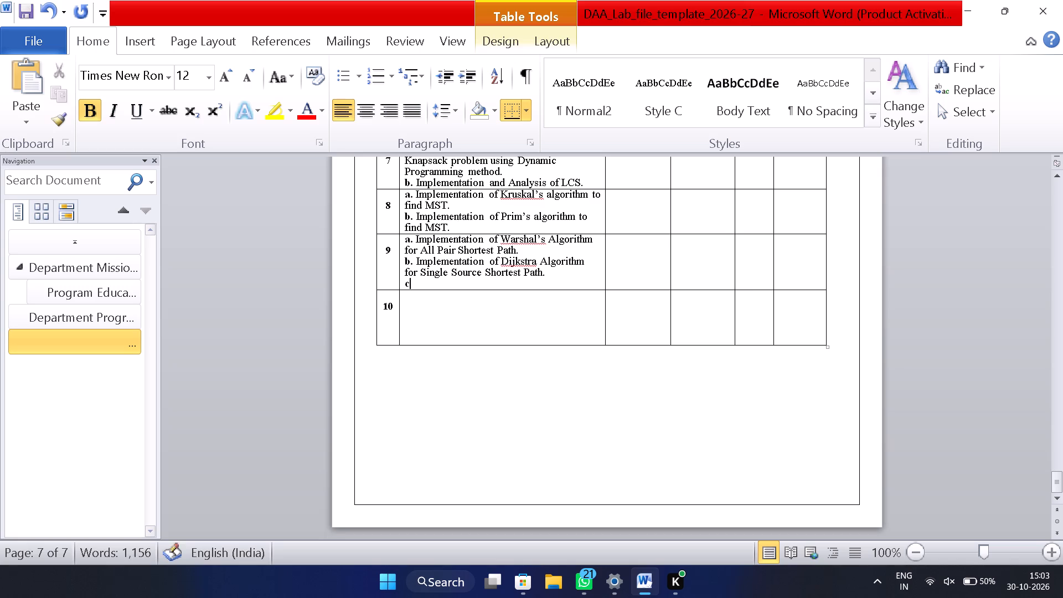
key(BackSpace)
Add a 12-point bold "a." label followed by a space at the start of the experiment cell in INDEX row 10.
click(408, 296)
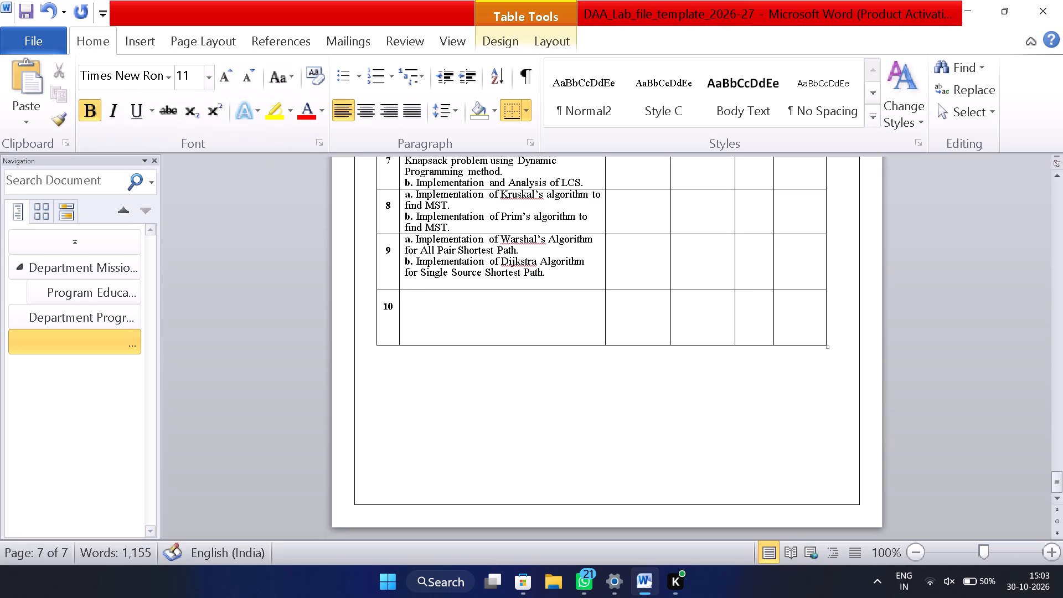
click(202, 85)
key(BackSpace)
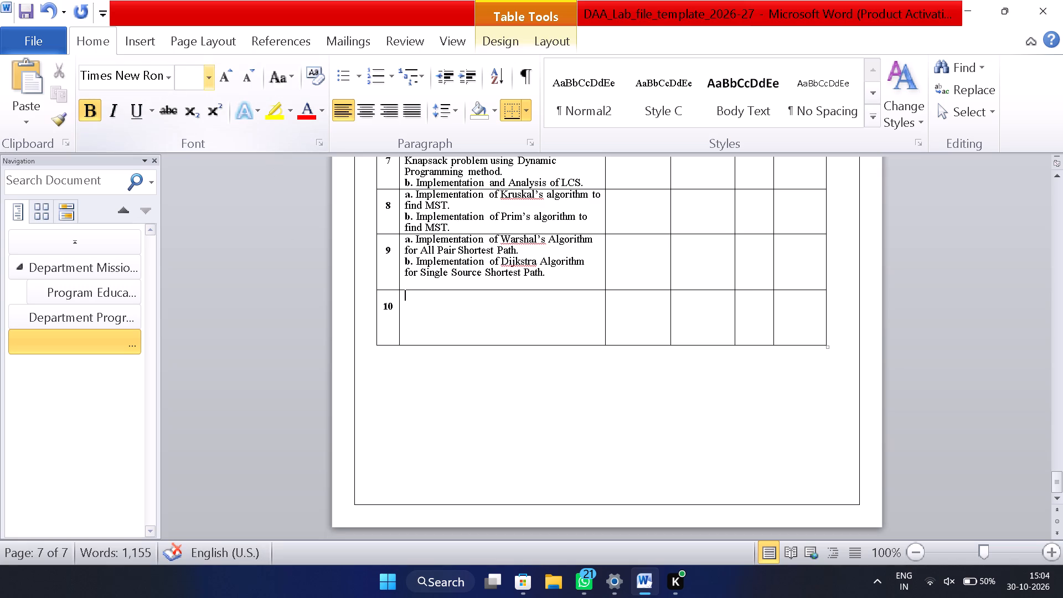
text(12)
key(a)
key(BackSpace)
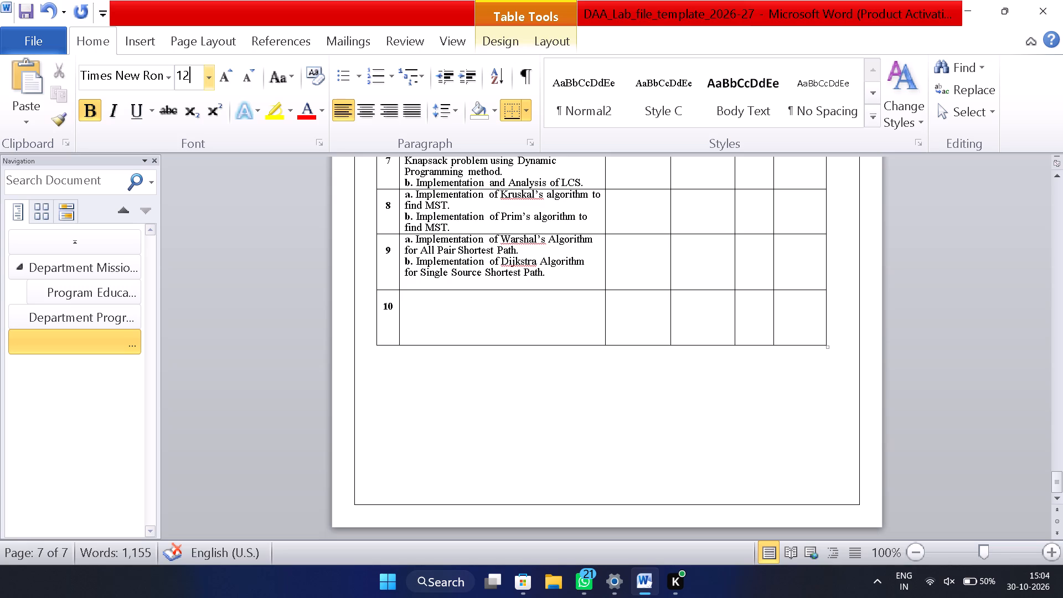
click(407, 297)
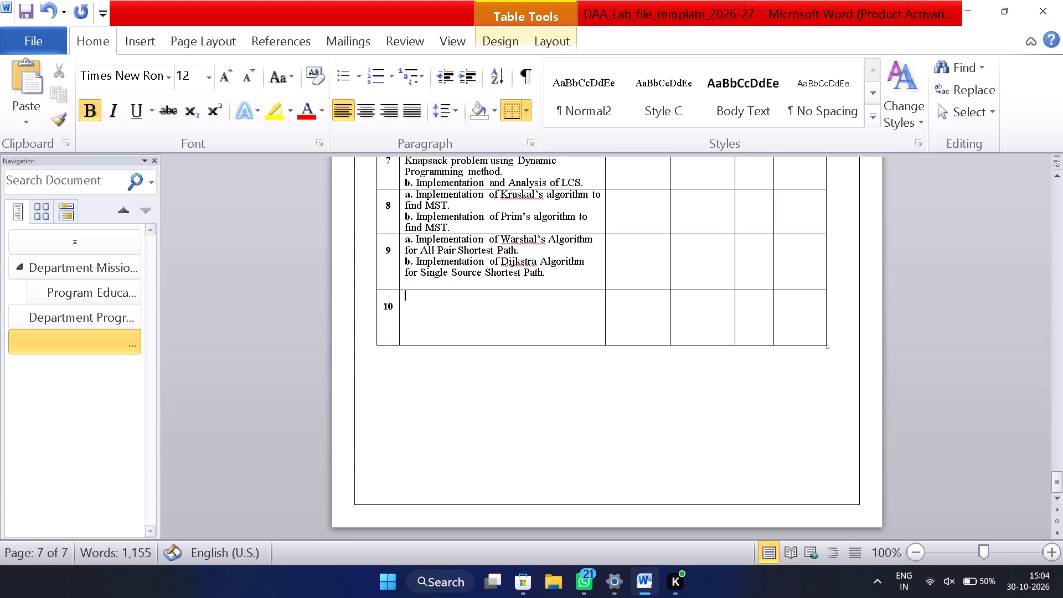
key(a)
text(.)
key(space)
key(shift+v)
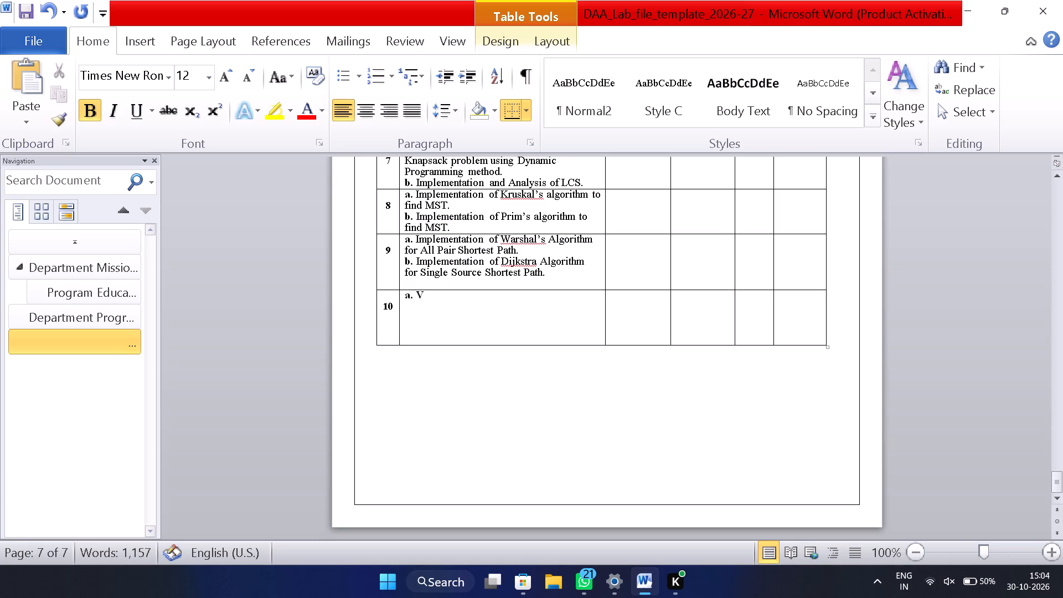
key(BackSpace)
Paste the copied N Queen Problem entry after the "a." label in INDEX row 10 and end it with a period.
key(ctrl+v)
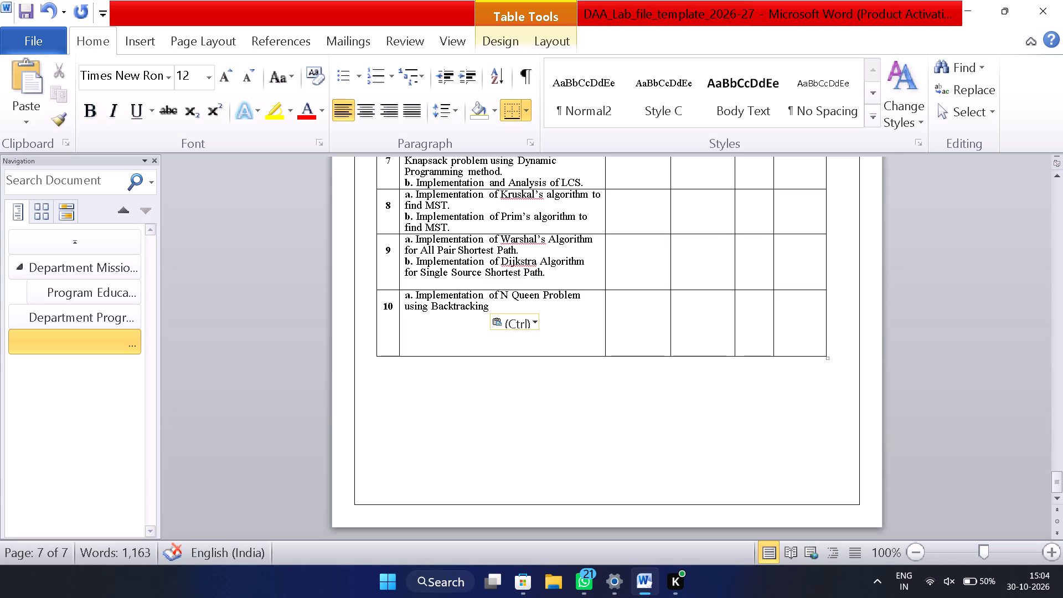
key(period)
Add a bold "b." label followed by a space on a new line below the N Queen entry in INDEX row 10.
key(Return)
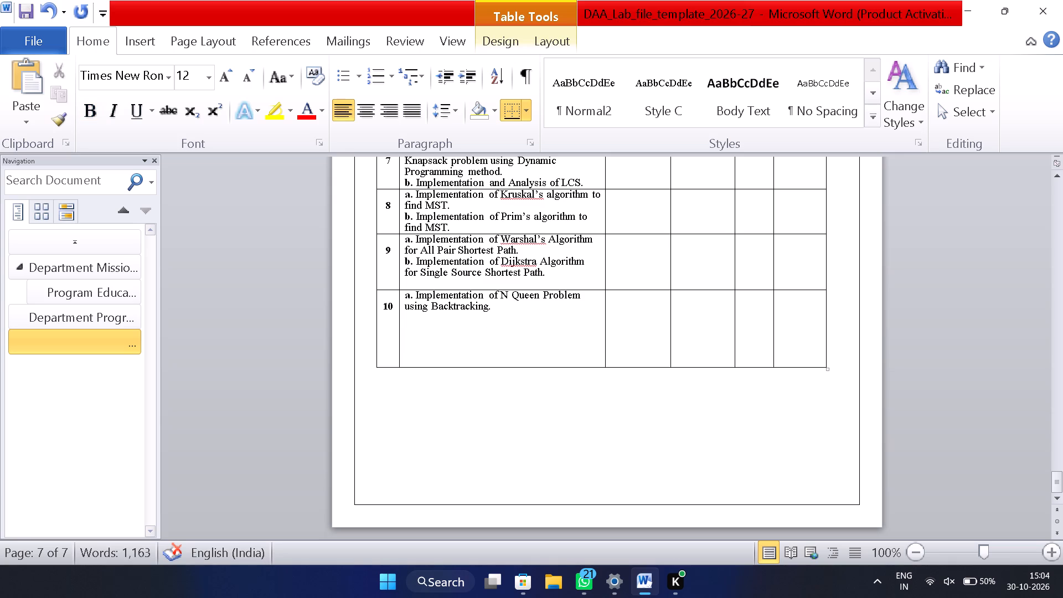
click(82, 108)
key(b)
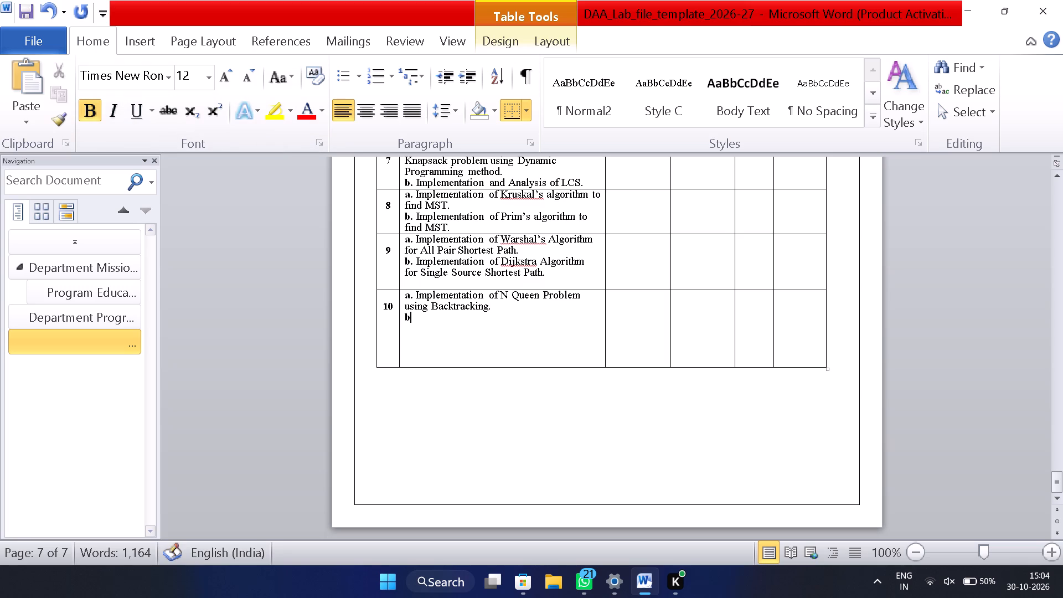
text(.)
key(space)
Enter "Implementation" in non-bold text after the "b." label in INDEX row 10.
click(94, 104)
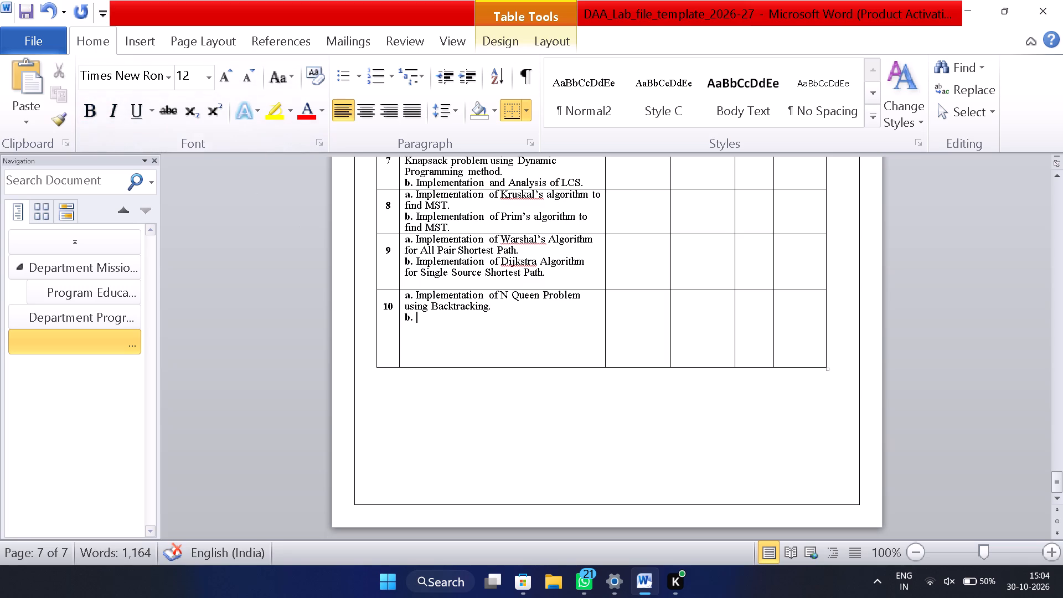
text(Implenetation)
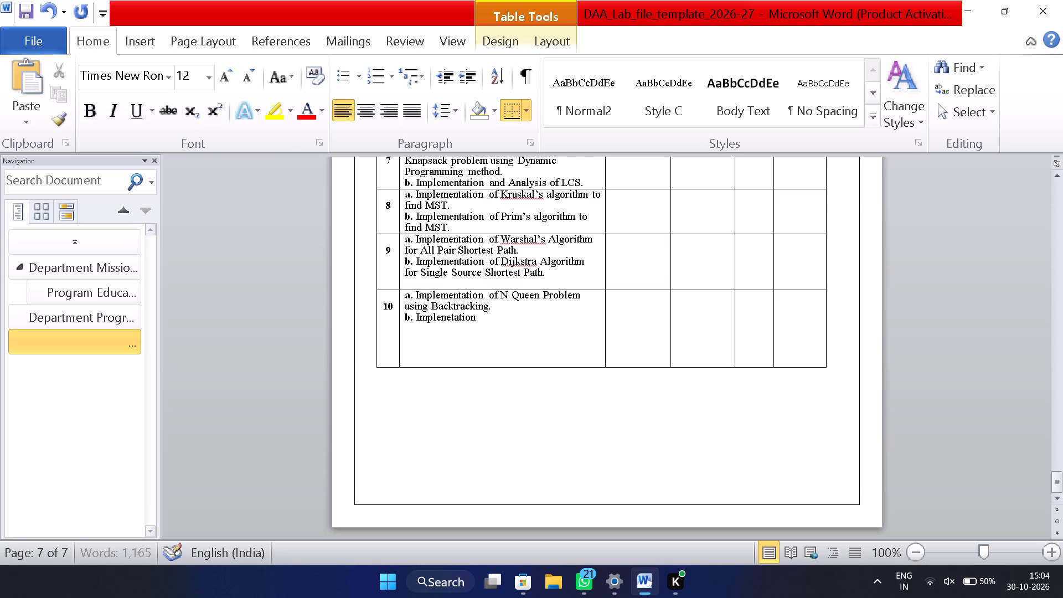
key(space)
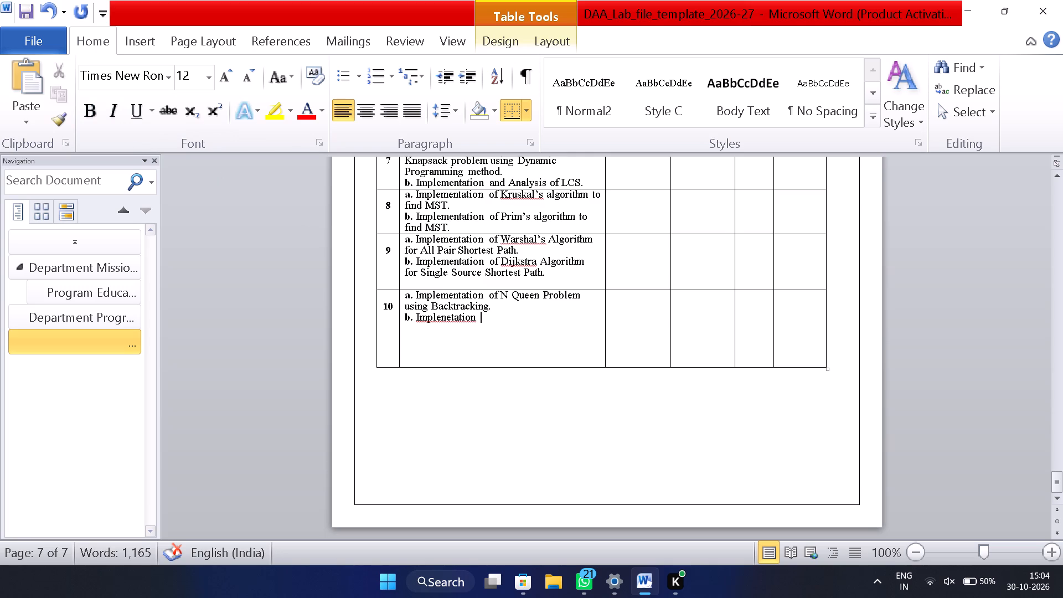
key(BackSpace)
key(BackSpace)
key(BackSpace)
key(BackSpace)
key(BackSpace)
key(BackSpace)
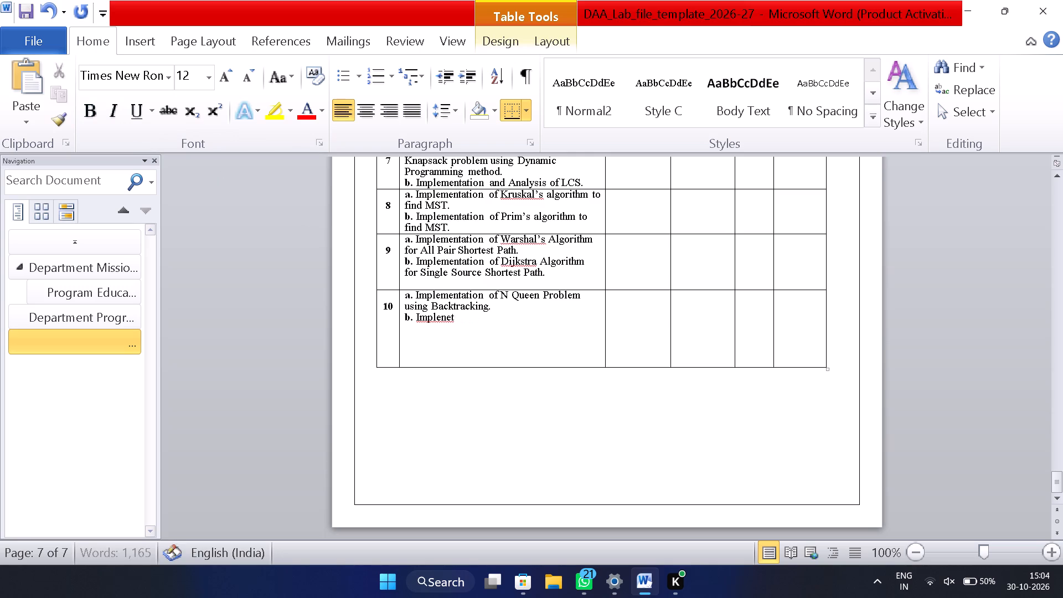
key(BackSpace)
key(BackSpace)
key(BackSpace)
text(mentation)
key(space)
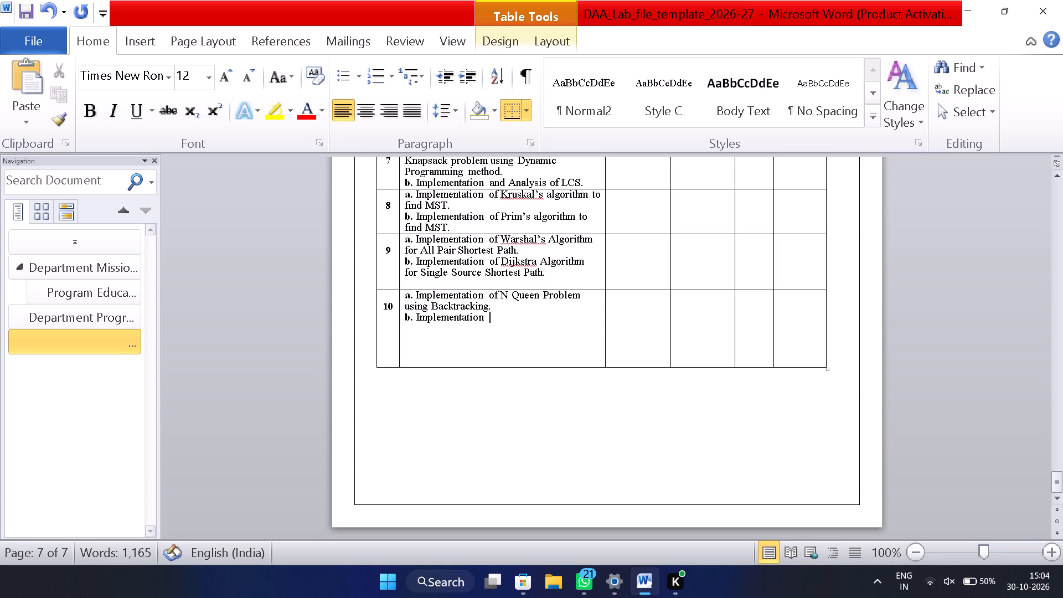
Continue the "b. Implementation" entry in INDEX row 10 with "of Sum of Subset".
text(of)
key(space)
text(SUM)
key(space)
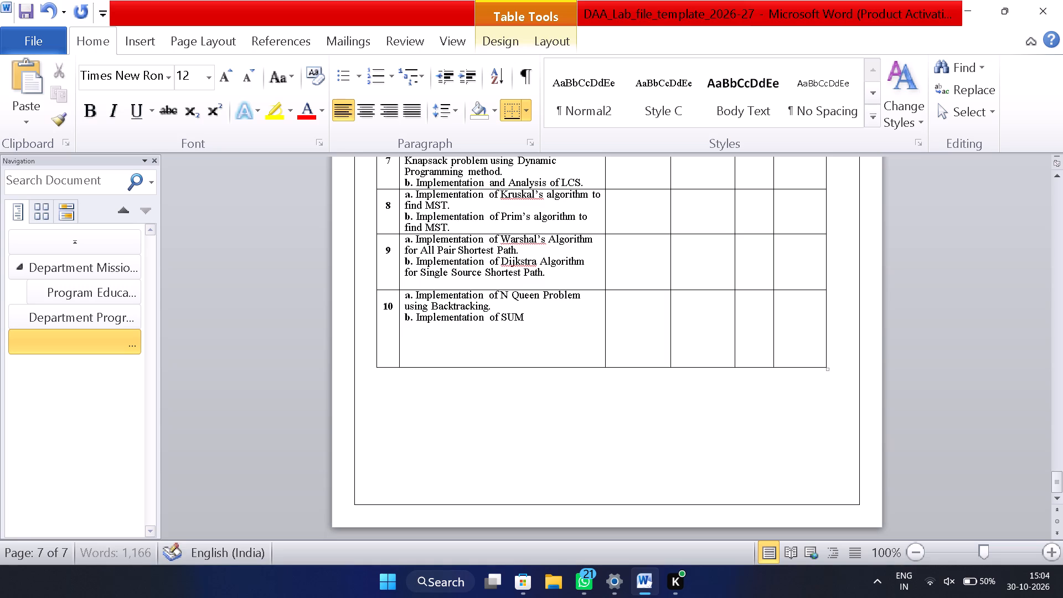
scroll(380, 280, up, 1)
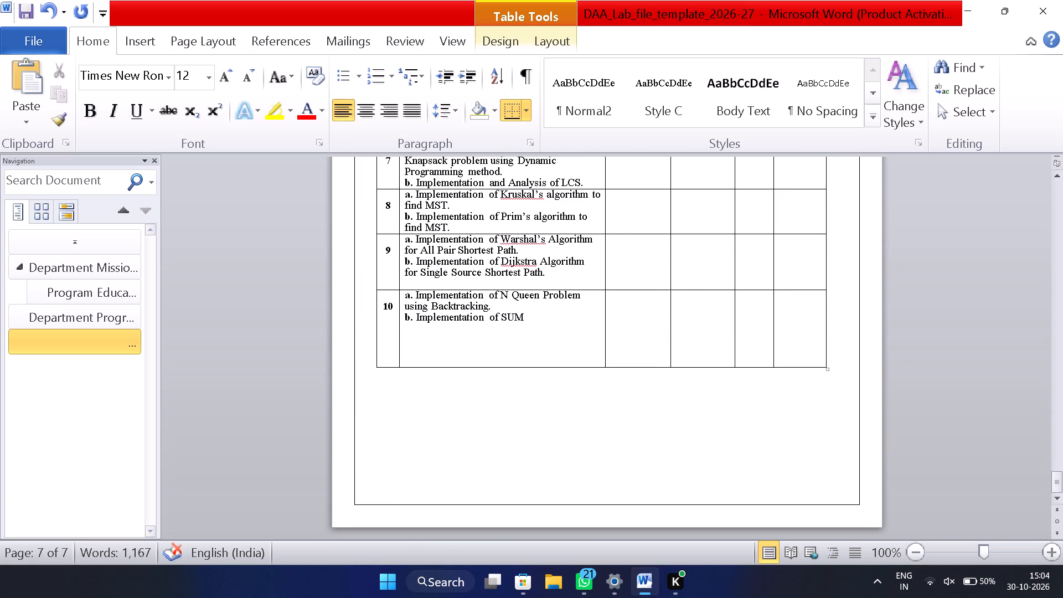
key(BackSpace)
key(BackSpace)
key(BackSpace)
key(BackSpace)
text(Sum)
key(space)
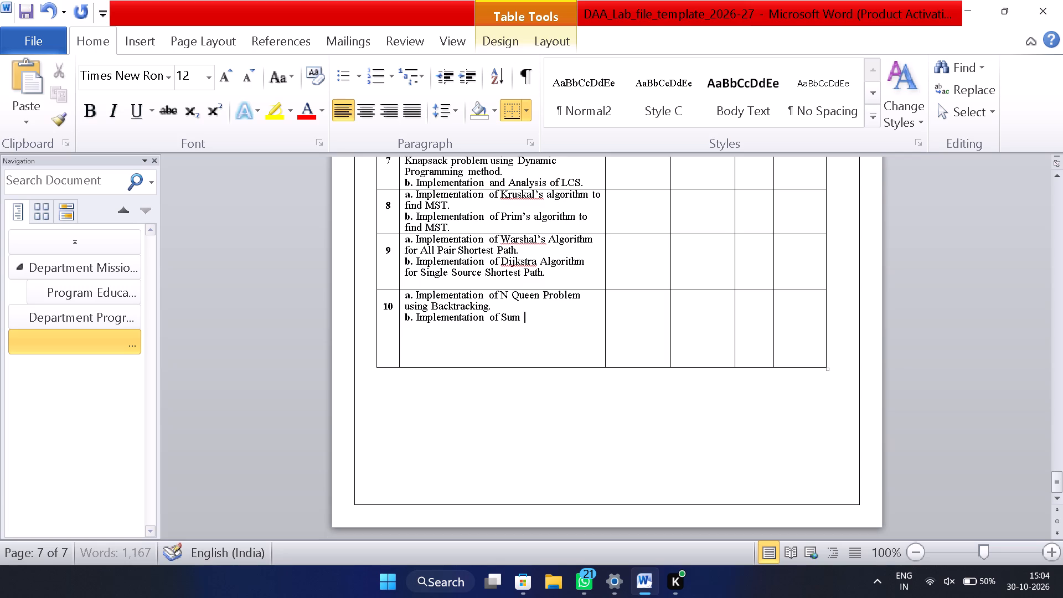
text(of)
key(space)
text(Subset)
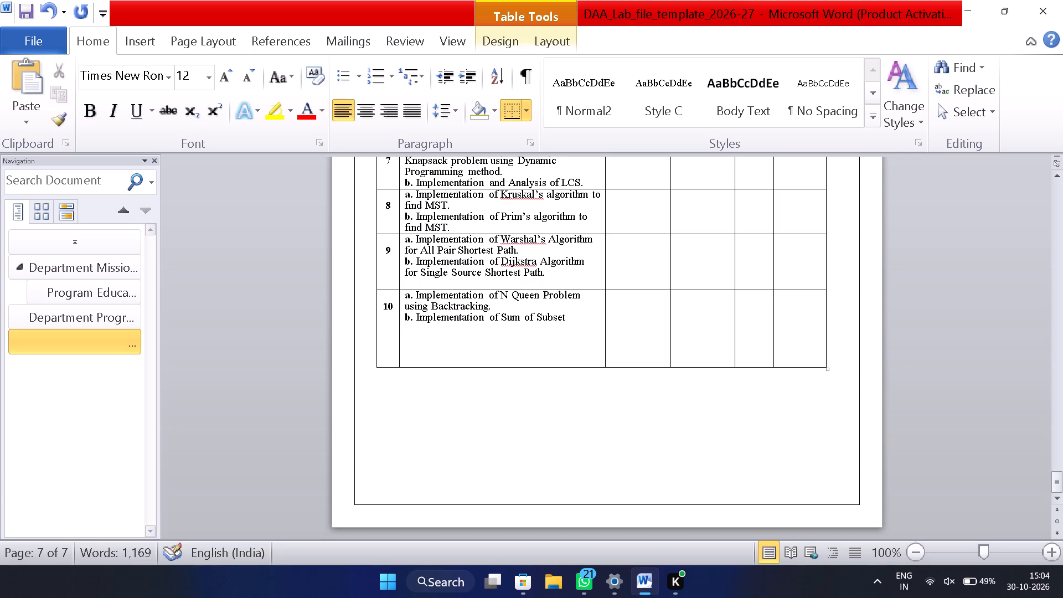
Complete the "b." entry in INDEX row 10 with "Problem using Backtracking." after "Sum of Subset".
key(space)
text(pron)
key(BackSpace)
key(BackSpace)
key(BackSpace)
key(BackSpace)
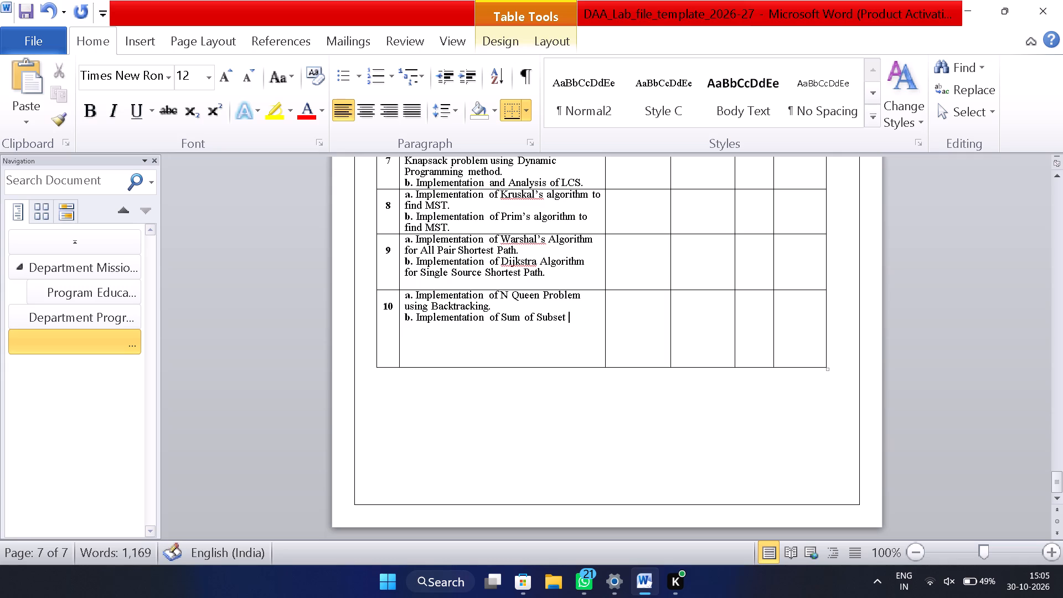
text(Problem)
key(space)
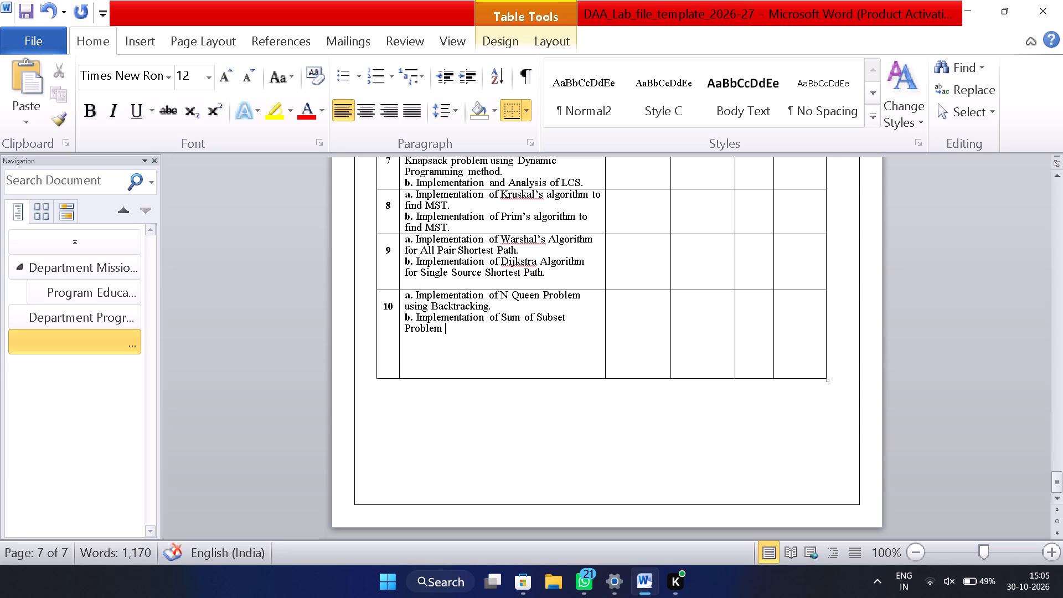
text(using)
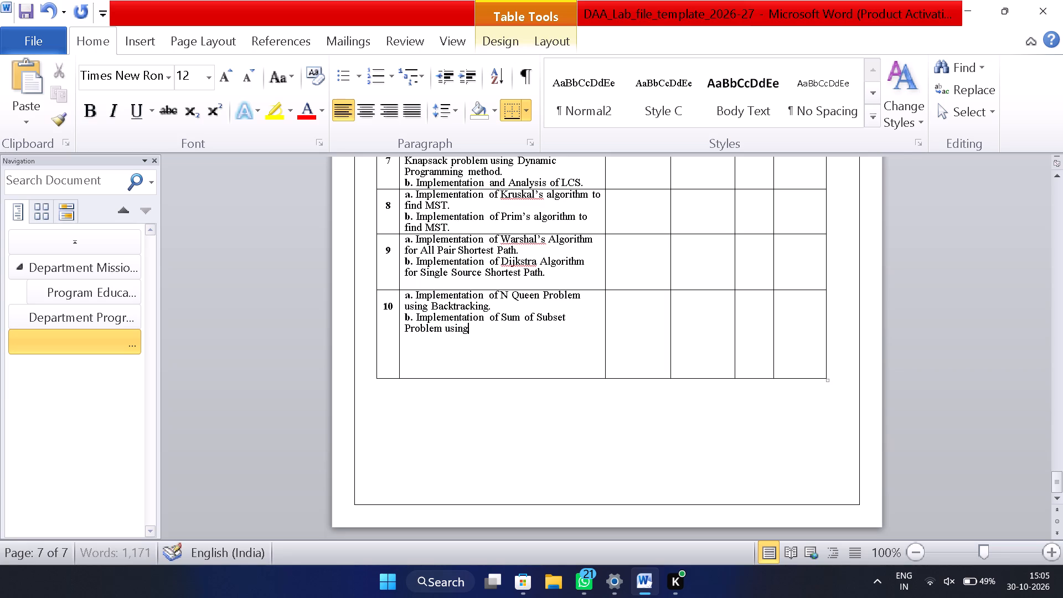
key(space)
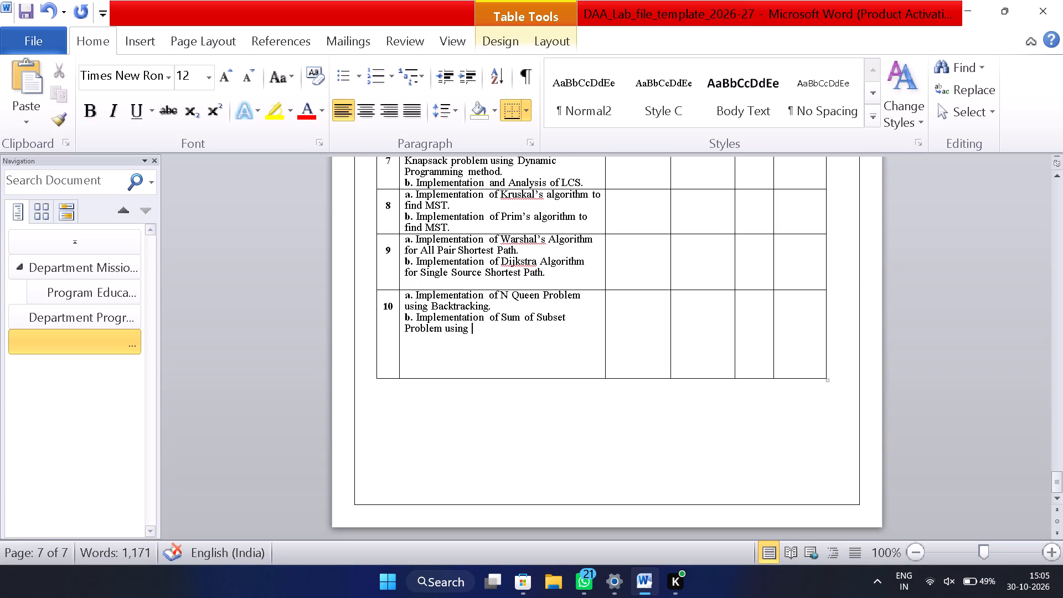
text(Backtracking)
key(period)
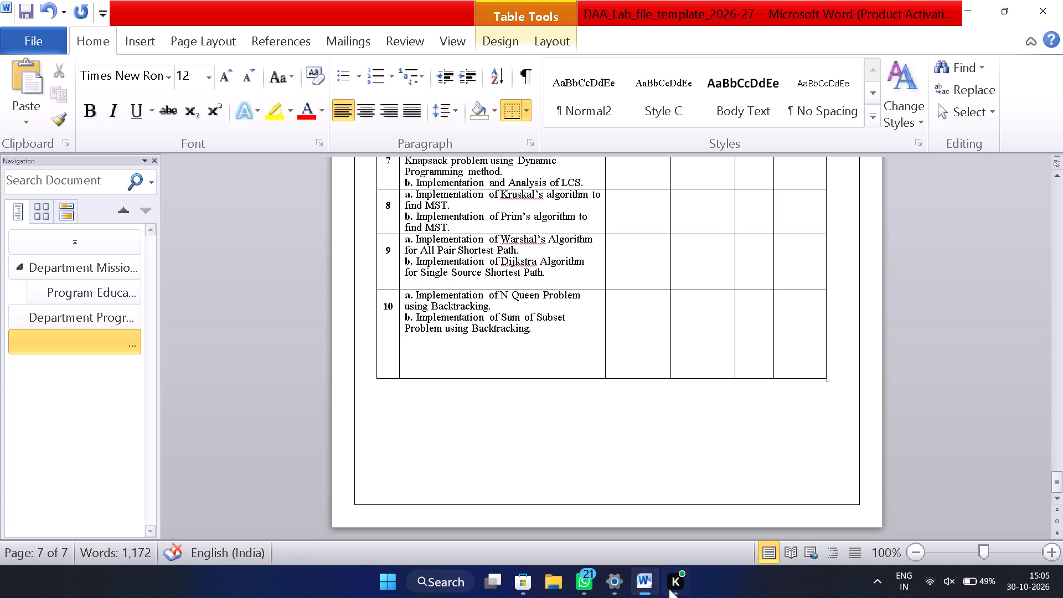